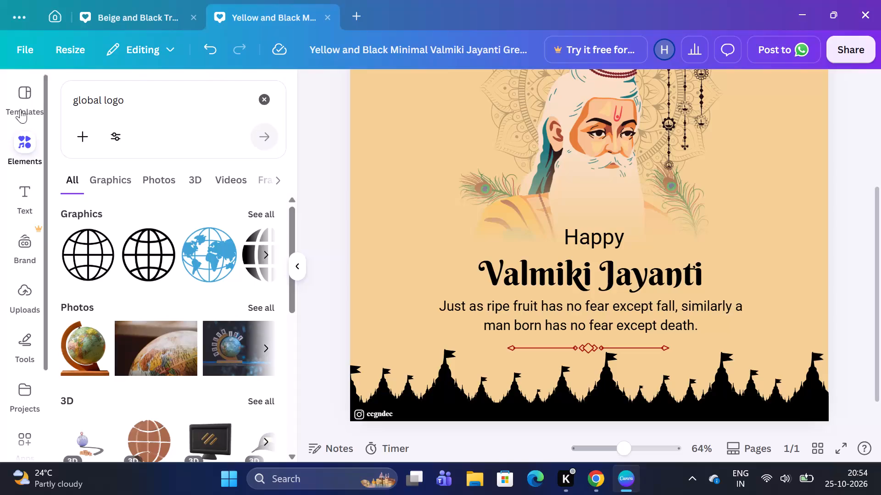
Examine the "global logo" element results for a suitable globe icon, then show all of the matching graphics.
scroll(159, 231, down, 3)
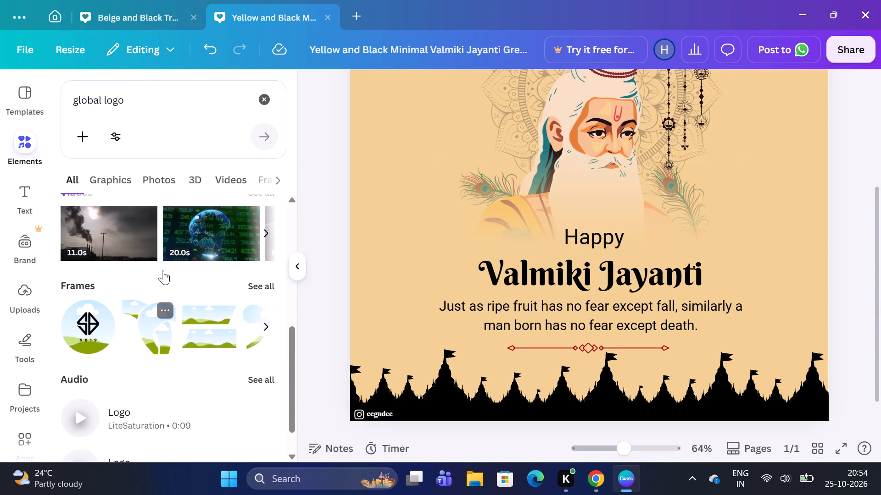
scroll(163, 270, up, 3)
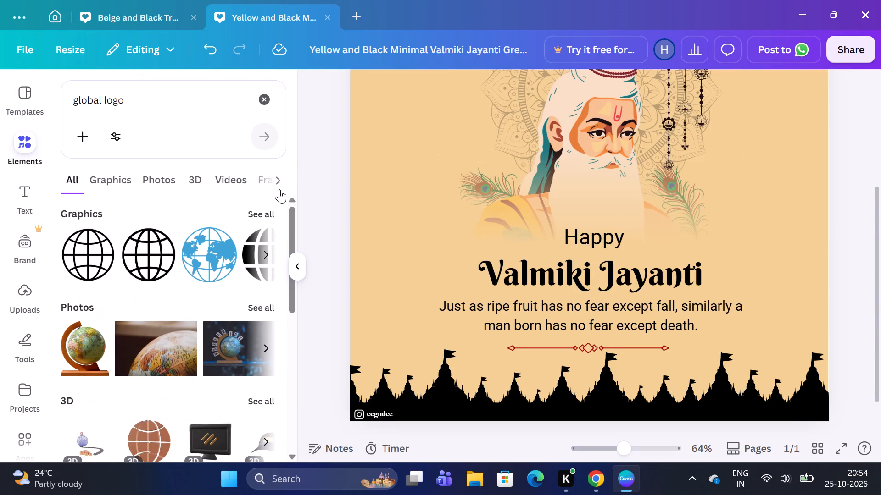
click(280, 181)
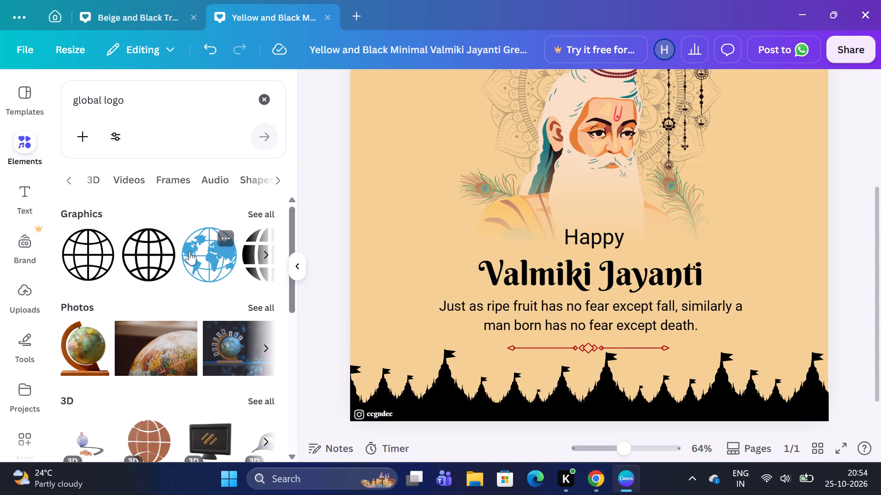
scroll(190, 251, left, 7)
scroll(190, 251, right, 1)
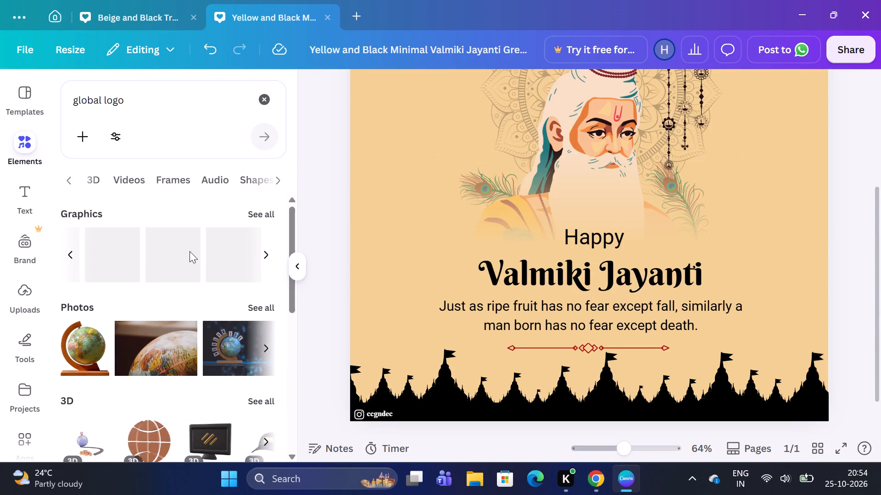
scroll(190, 251, right, 1)
scroll(190, 251, left, 5)
click(265, 218)
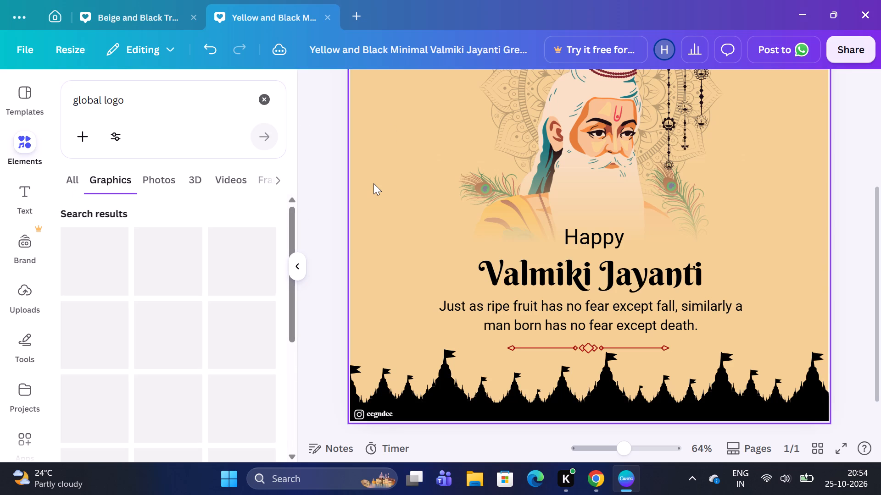
Return to the home page, close the open template preview, and search there for "global logo".
click(346, 14)
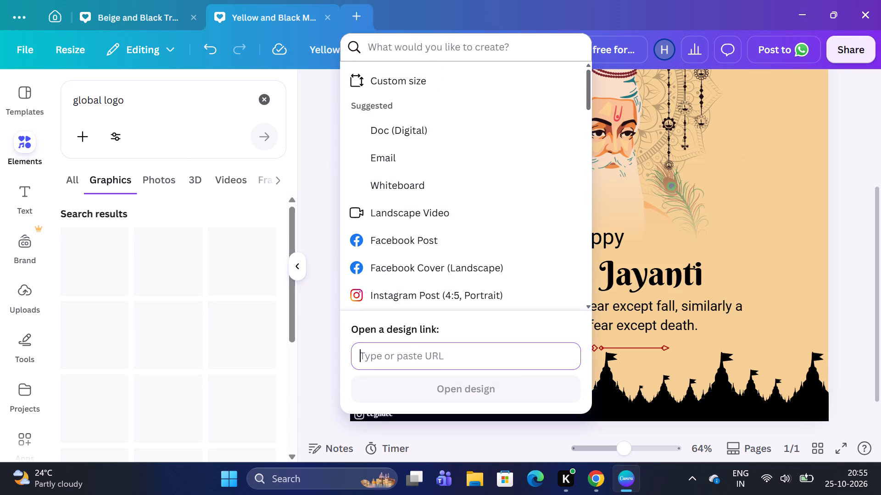
click(193, 98)
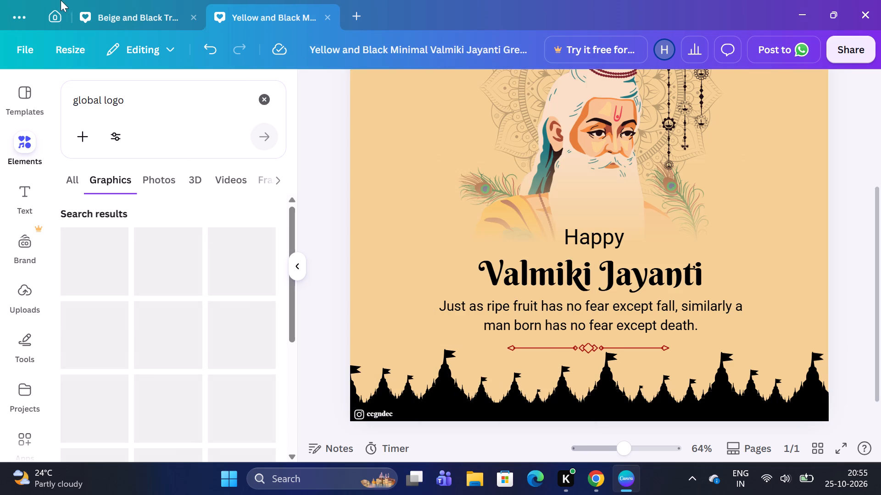
click(50, 23)
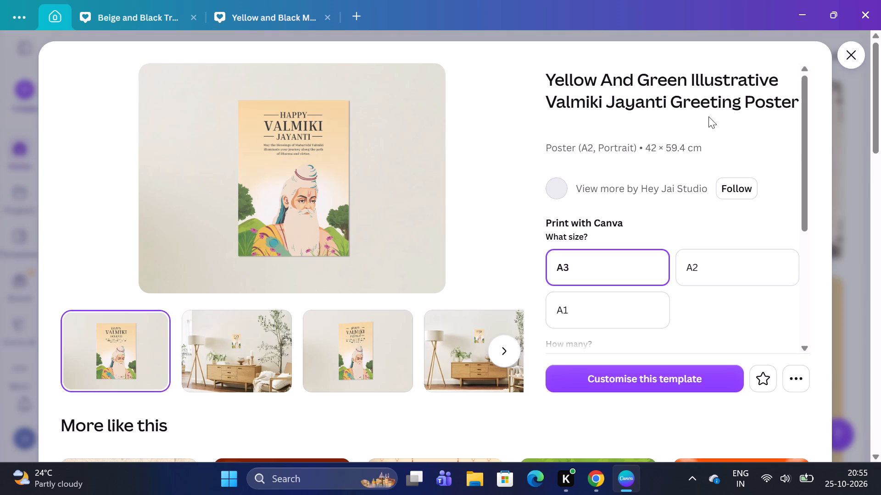
click(850, 52)
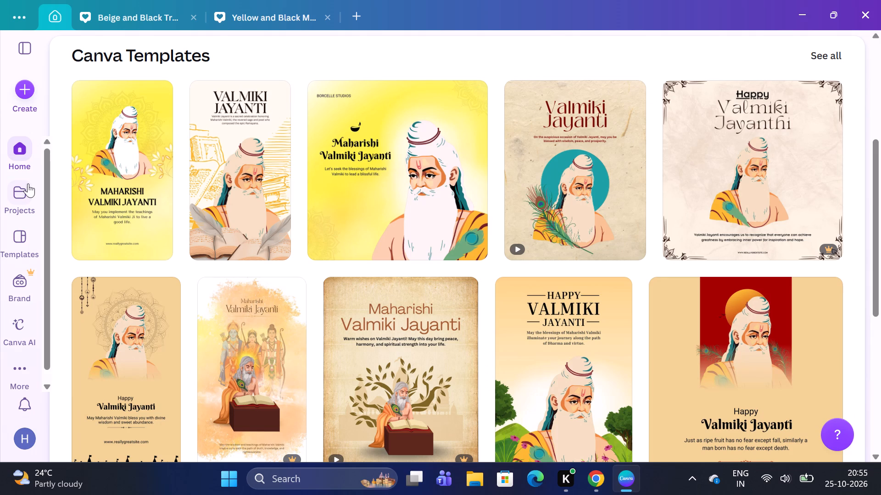
click(21, 152)
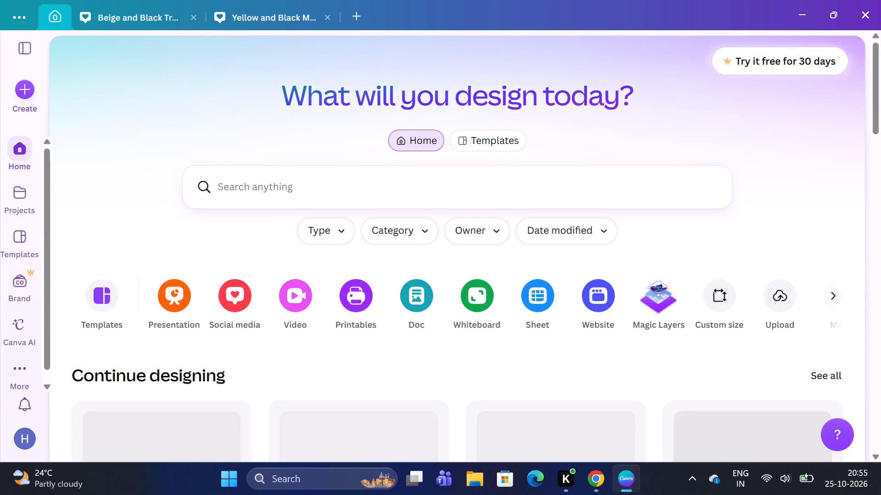
click(285, 175)
text(go)
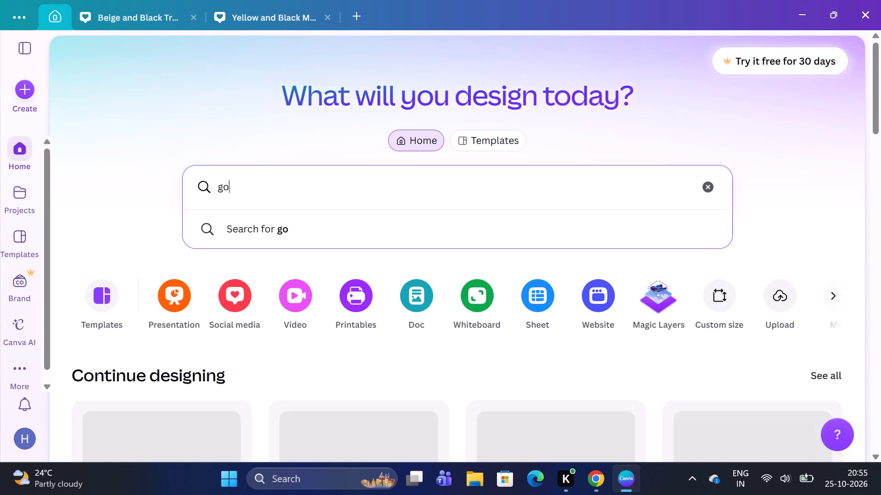
key(BackSpace)
text(lobal logo)
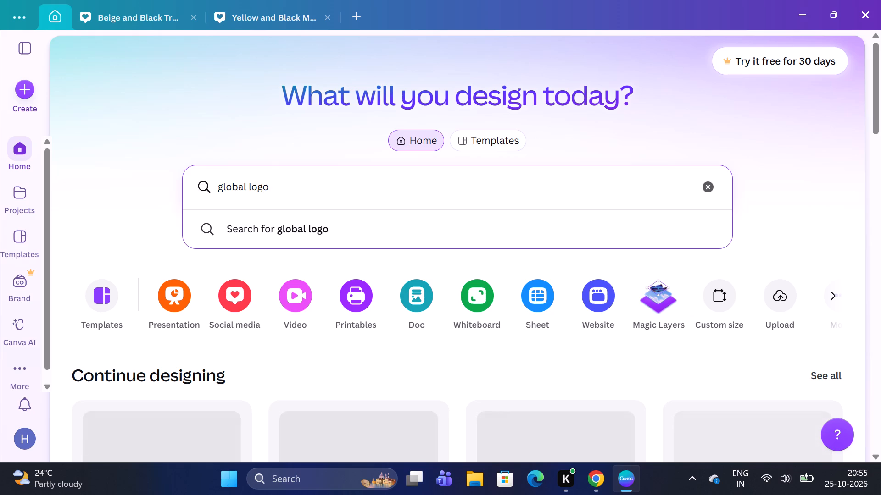
click(287, 220)
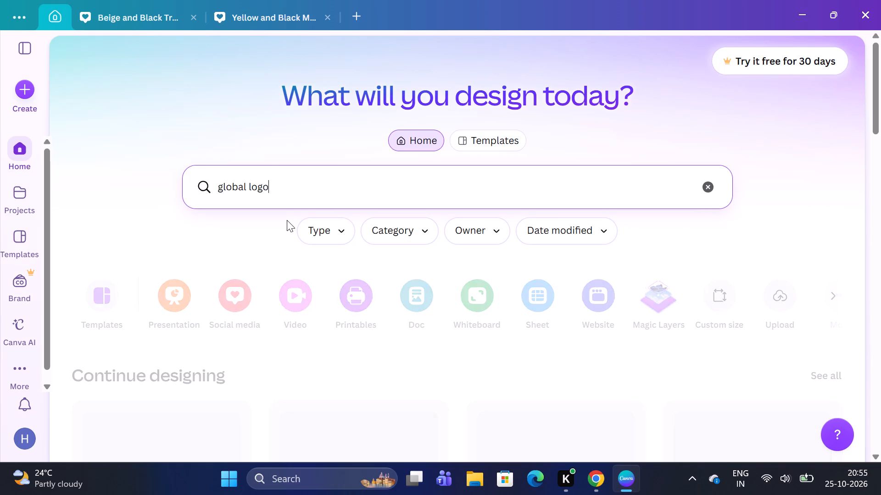
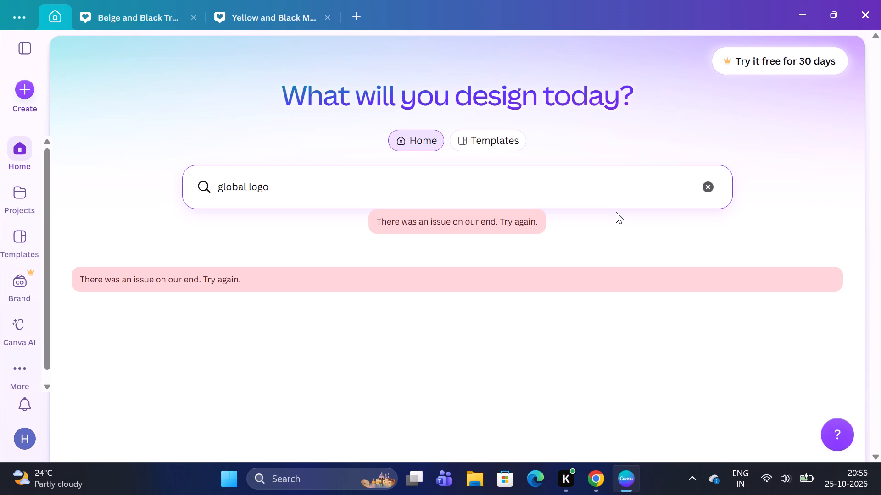
Return to the Yellow and Black Valmiki Jayanti design and delete the extra hanging ornament beside the sage's portrait.
click(168, 2)
click(142, 10)
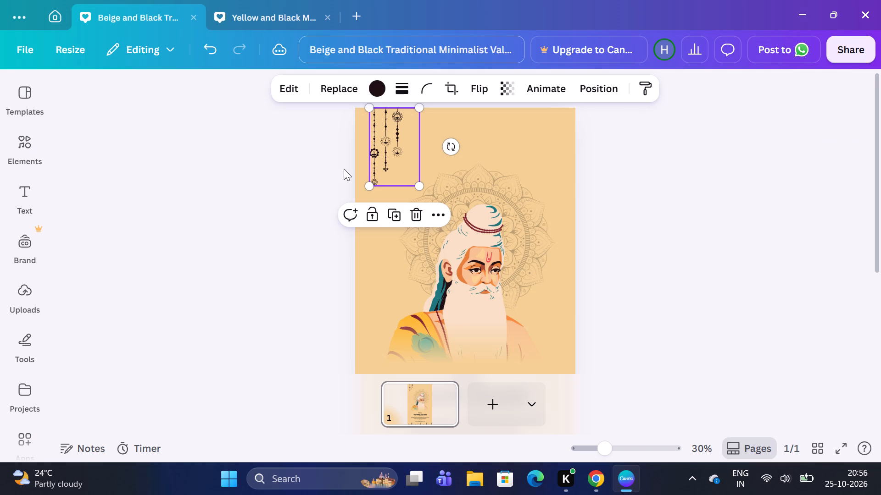
click(296, 14)
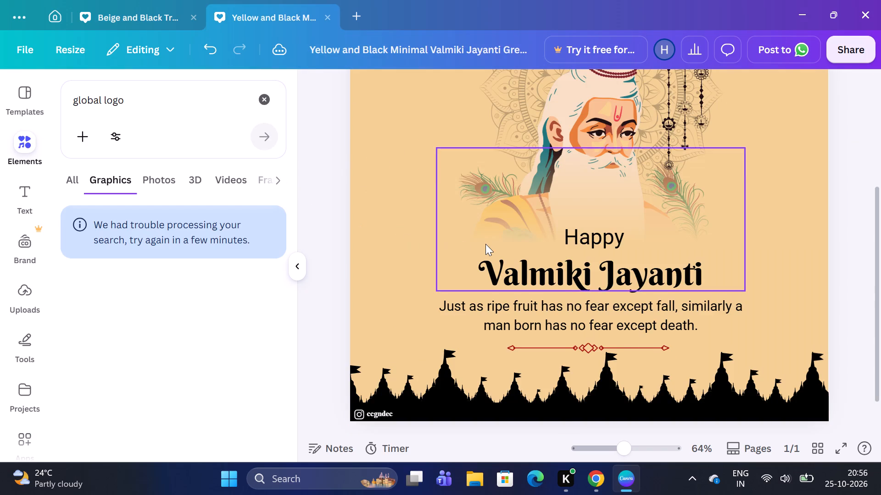
scroll(485, 244, up, 3)
click(695, 277)
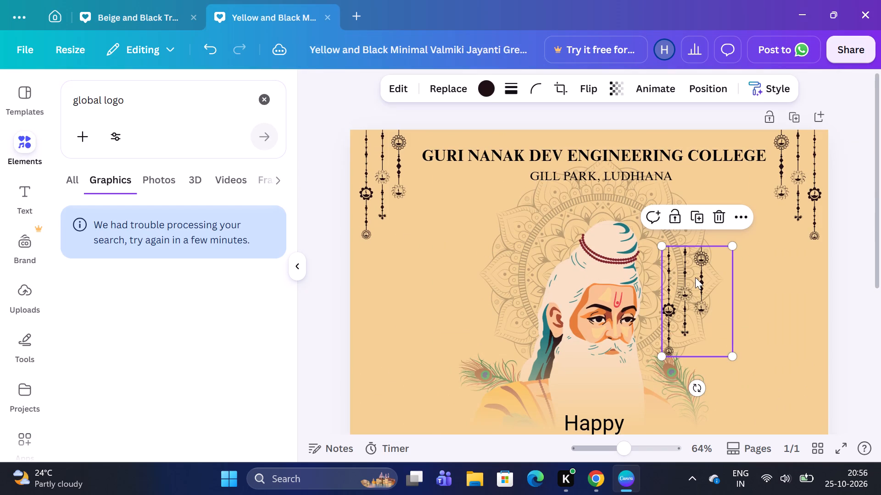
drag(690, 284, 714, 287)
key(BackSpace)
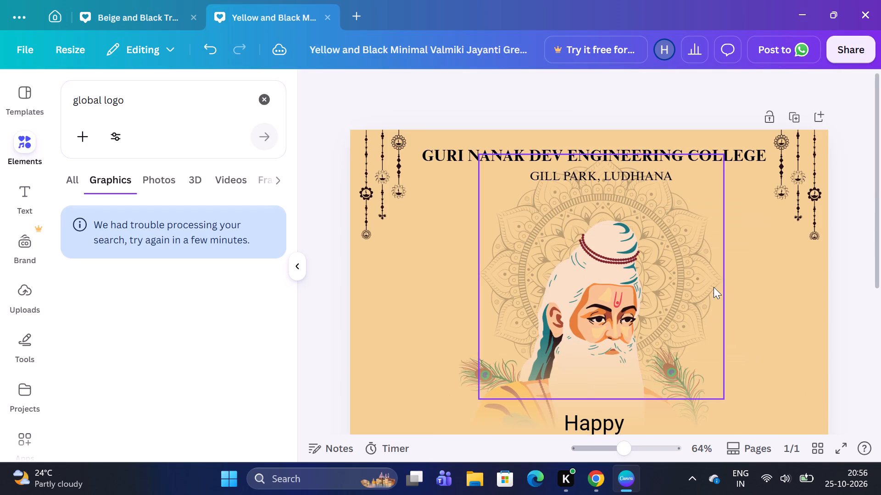
Add a text box to the poster containing the web address "gndec.ac.in/cultural".
click(28, 186)
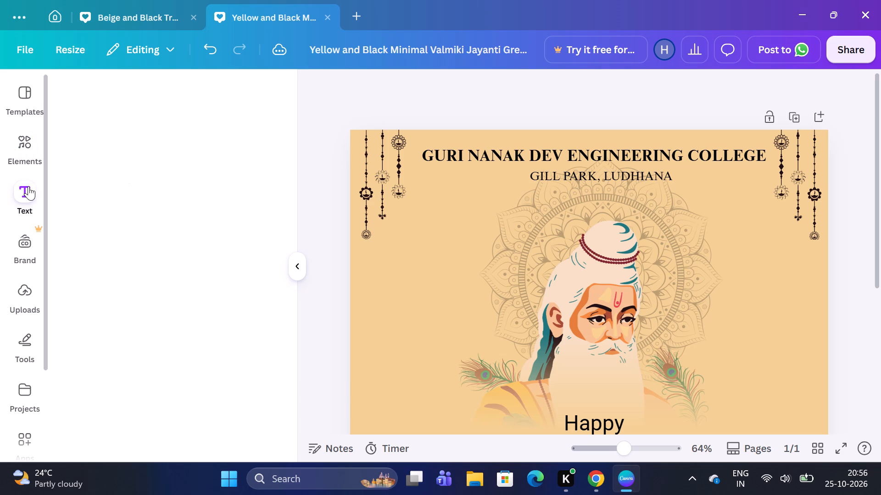
scroll(475, 264, down, 2)
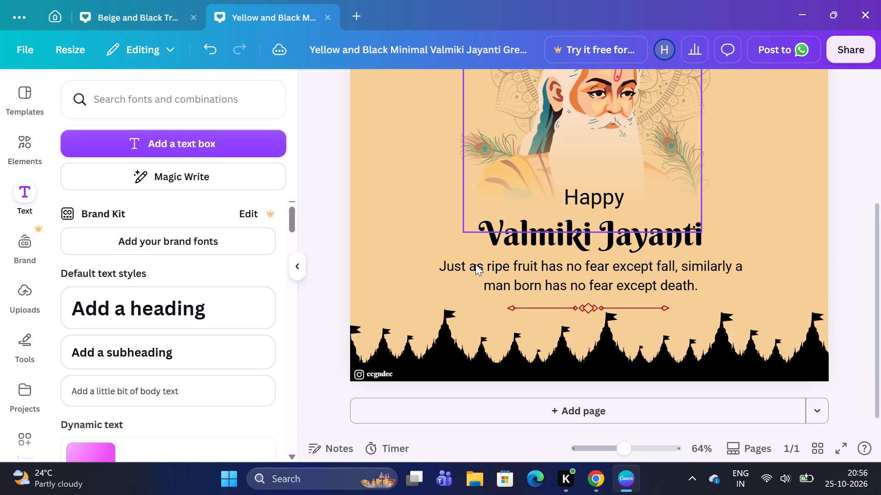
scroll(475, 264, down, 1)
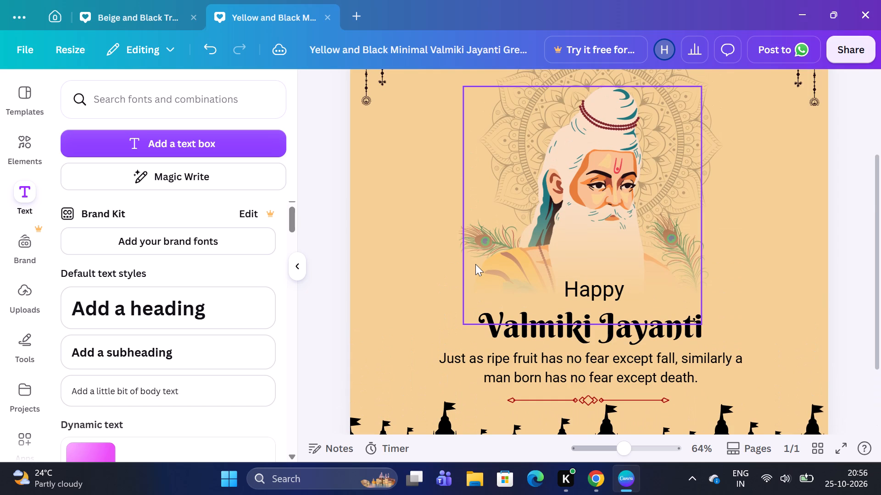
scroll(475, 264, left, 1)
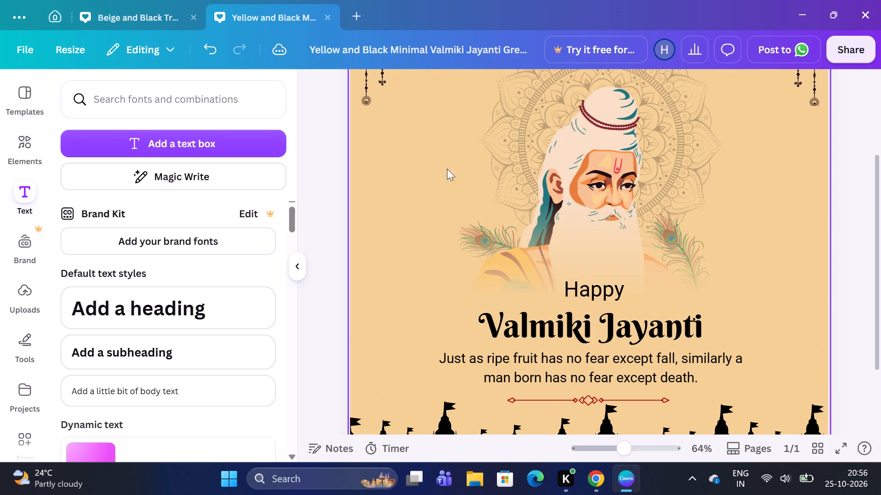
click(229, 134)
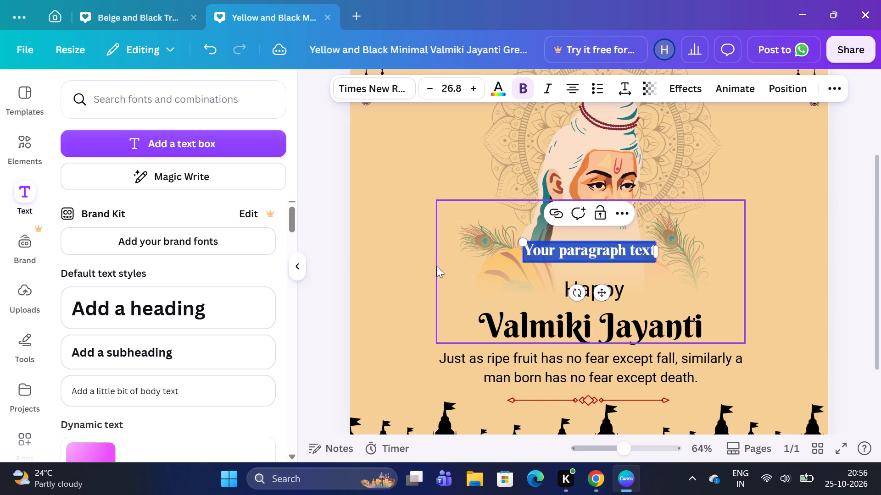
text(gn)
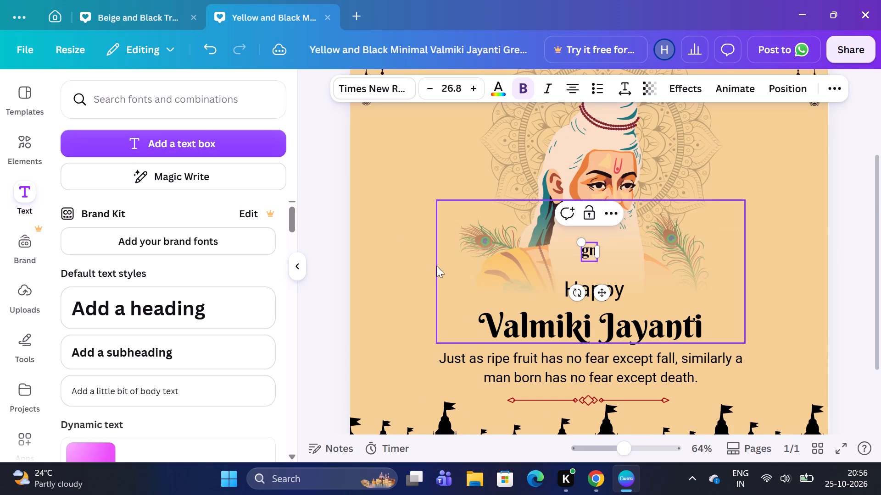
text(dec)
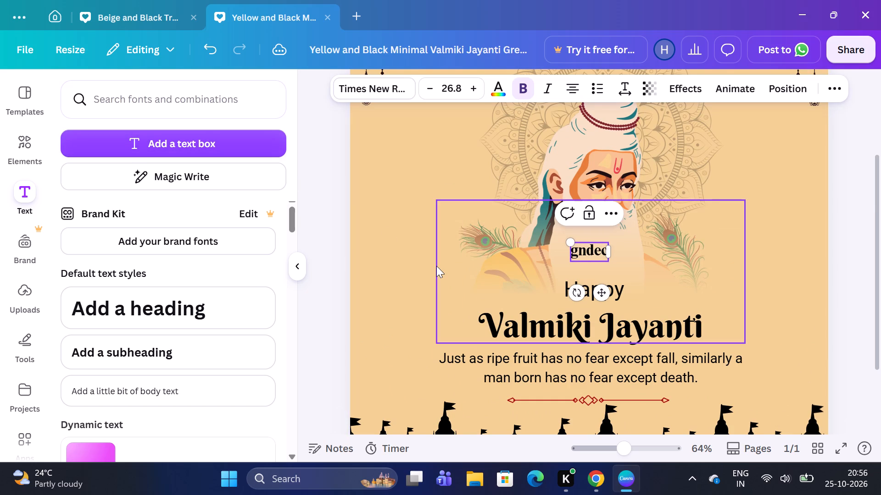
key(period)
text(ac)
text(.in)
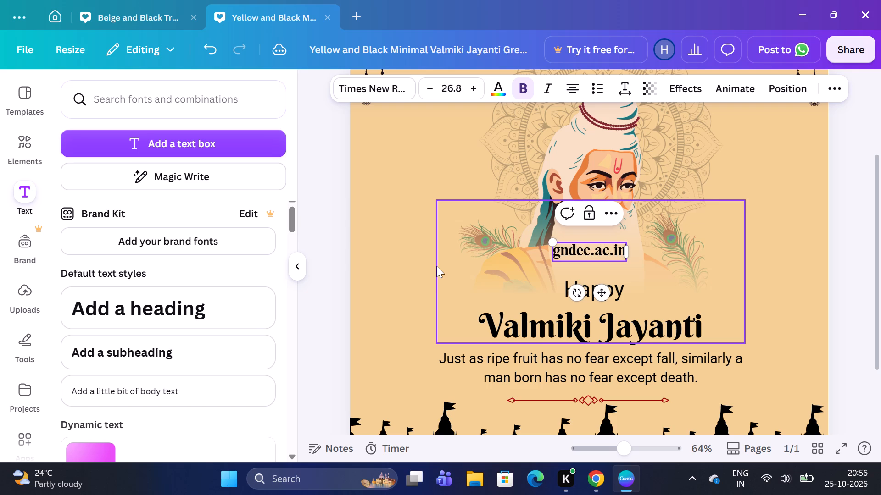
key(slash)
text(co)
text(ltural)
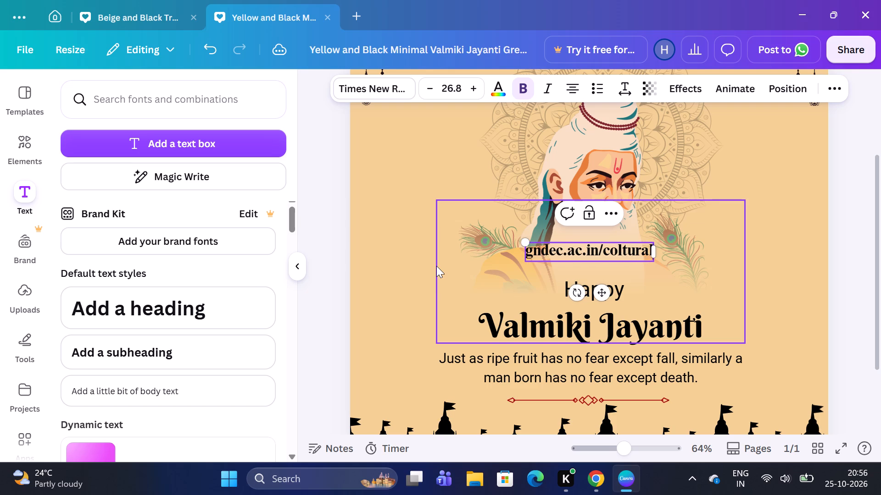
key(Left)
key(Left)
key(Left)
key(Left)
key(Left)
key(Left)
key(BackSpace)
key(u)
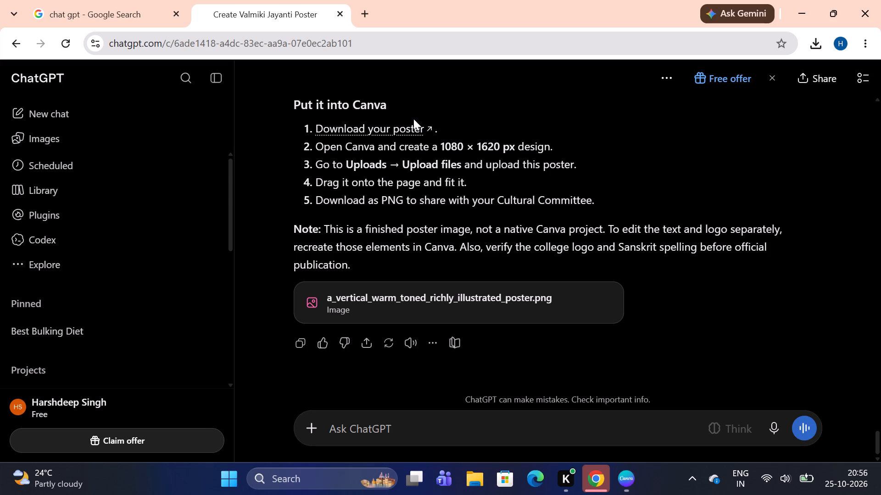
Search Google for "global logo" in a new Chrome tab.
click(363, 18)
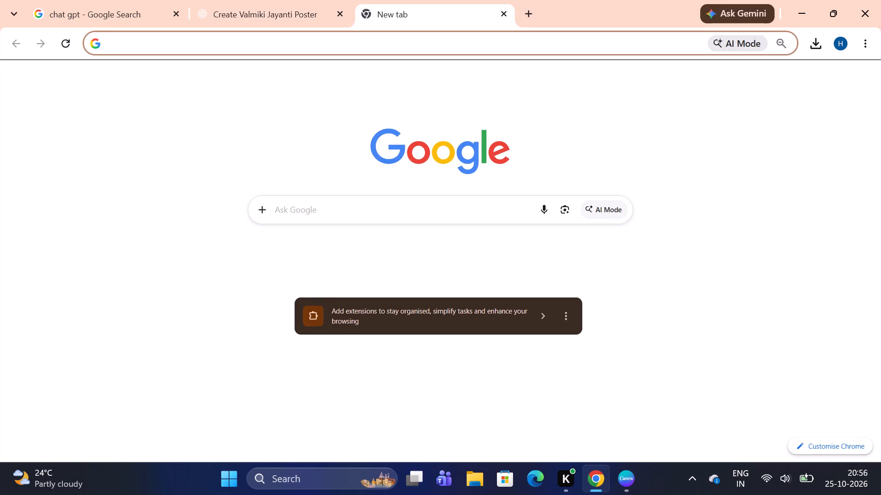
double_click(379, 212)
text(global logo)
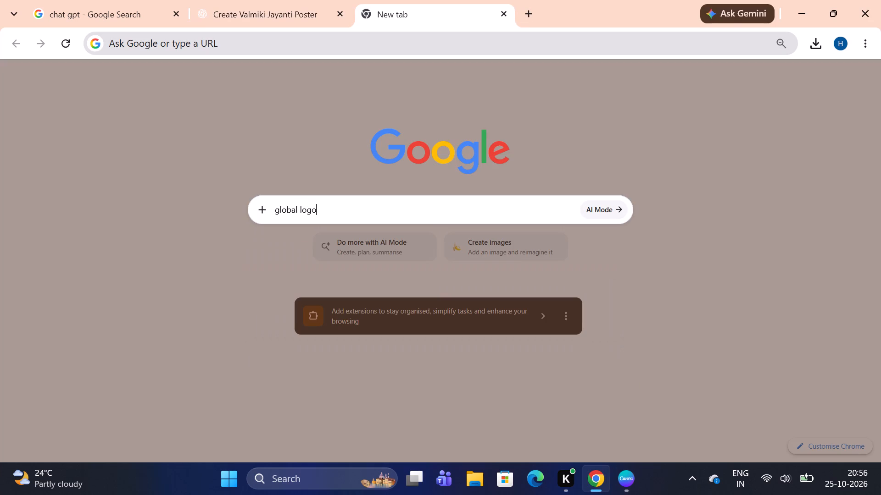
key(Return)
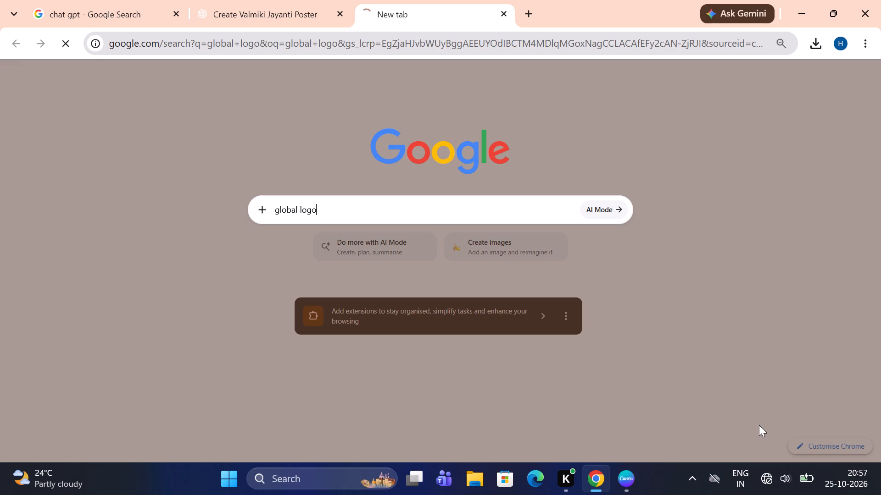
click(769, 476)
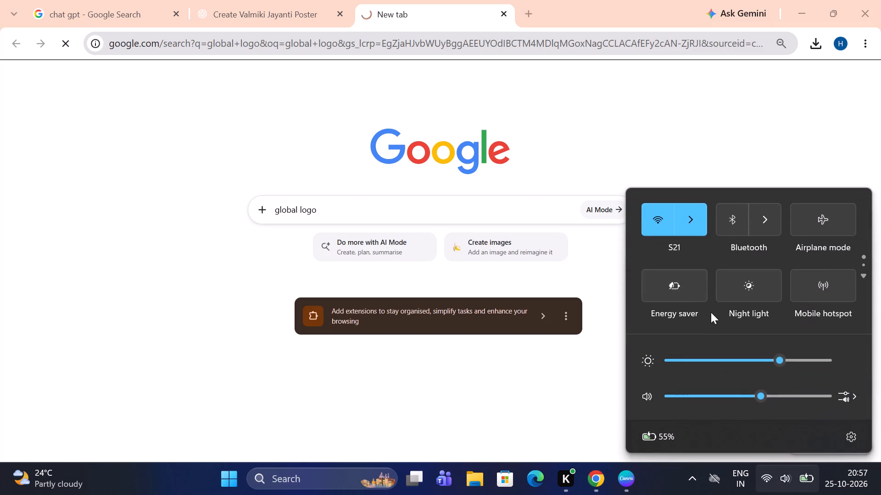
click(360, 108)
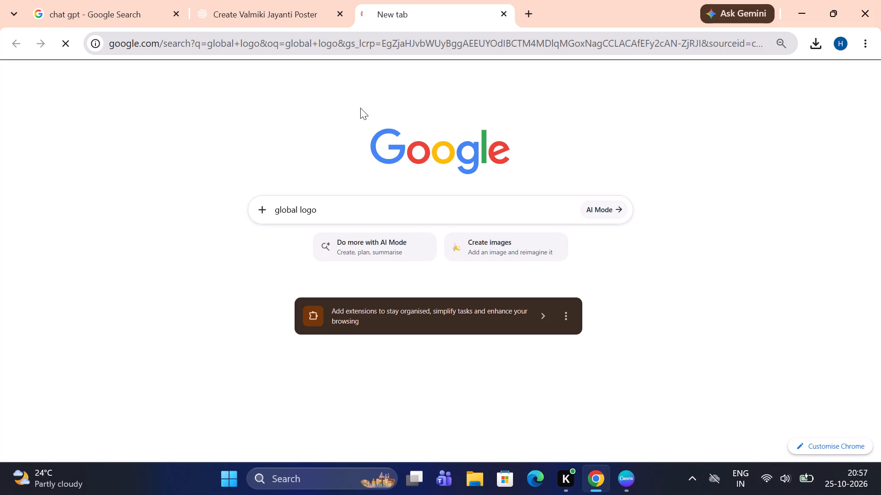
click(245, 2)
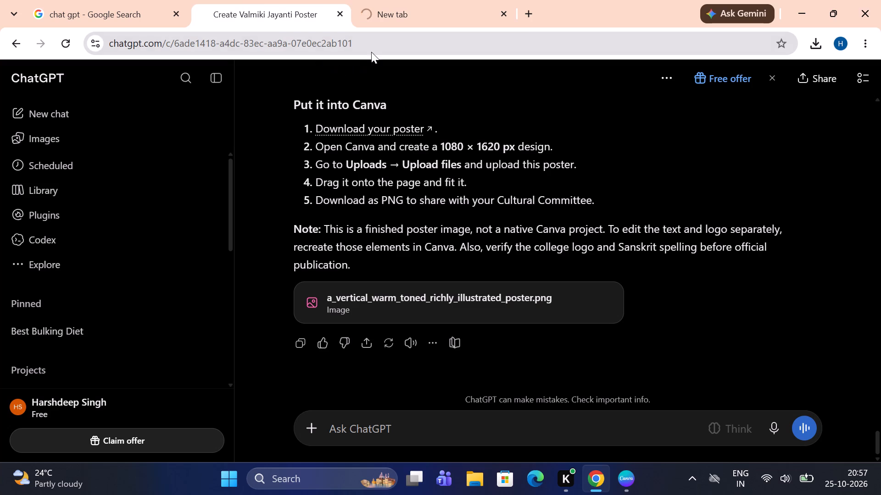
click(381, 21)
Skim the "global logo" web results for a suitable globe icon, then switch to the image results.
scroll(205, 198, down, 1)
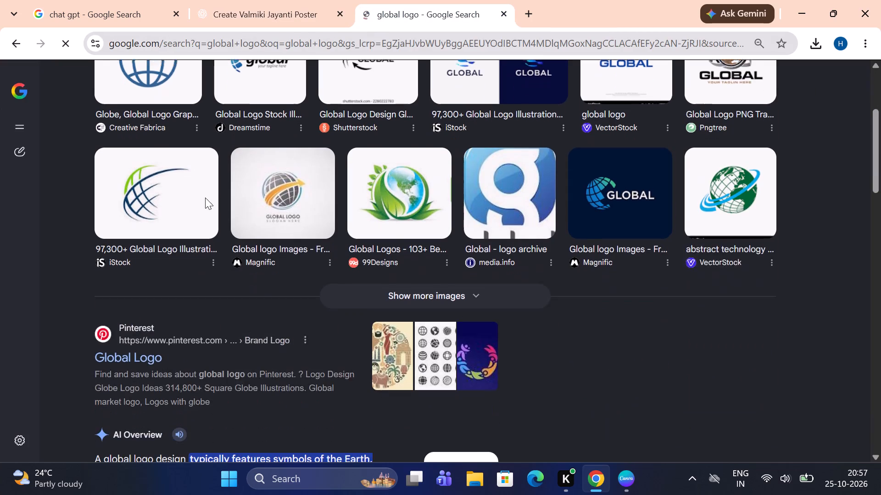
scroll(205, 198, down, 5)
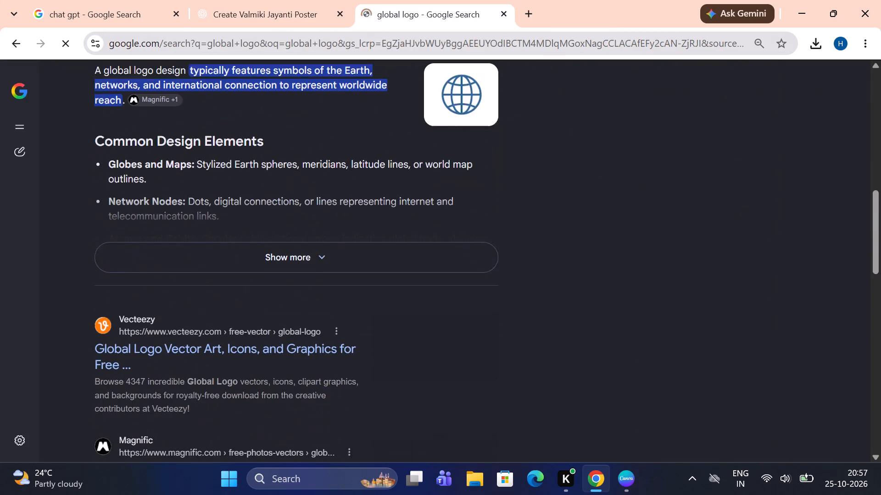
scroll(205, 198, down, 2)
scroll(205, 198, up, 4)
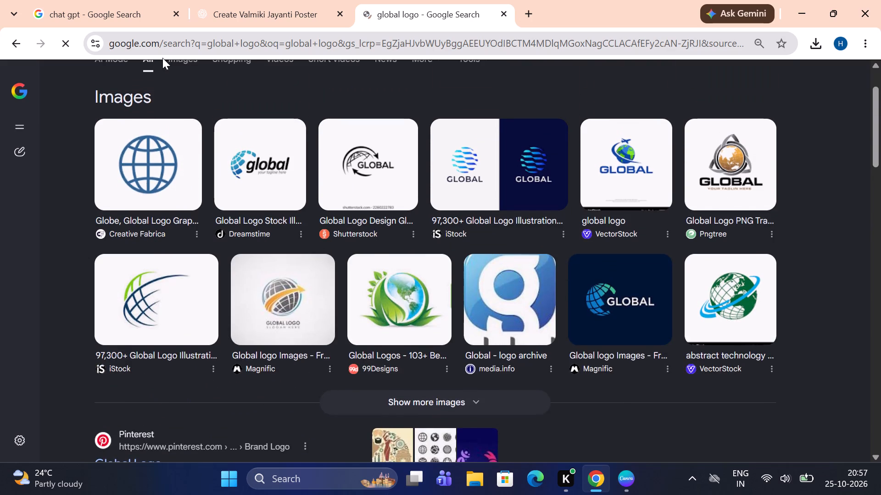
scroll(134, 223, up, 1)
click(189, 128)
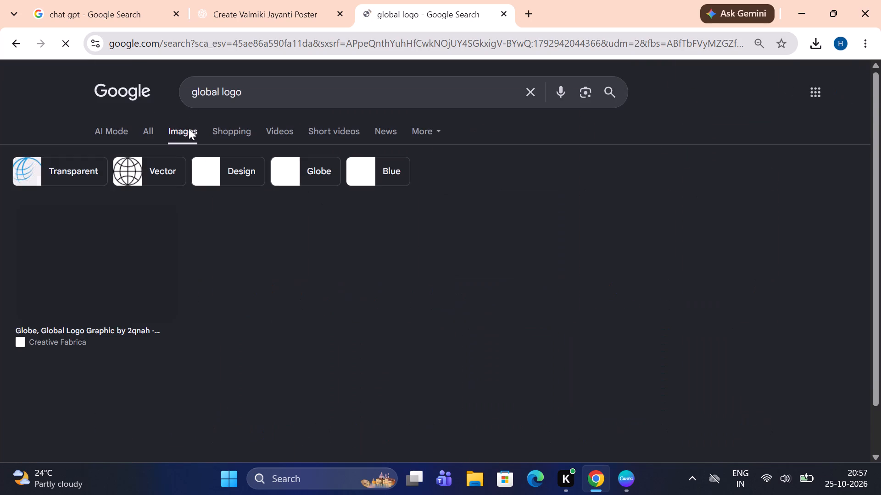
Switch to Chrome, look through the Google image results for "global logo", and go back to the general results.
scroll(185, 266, down, 1)
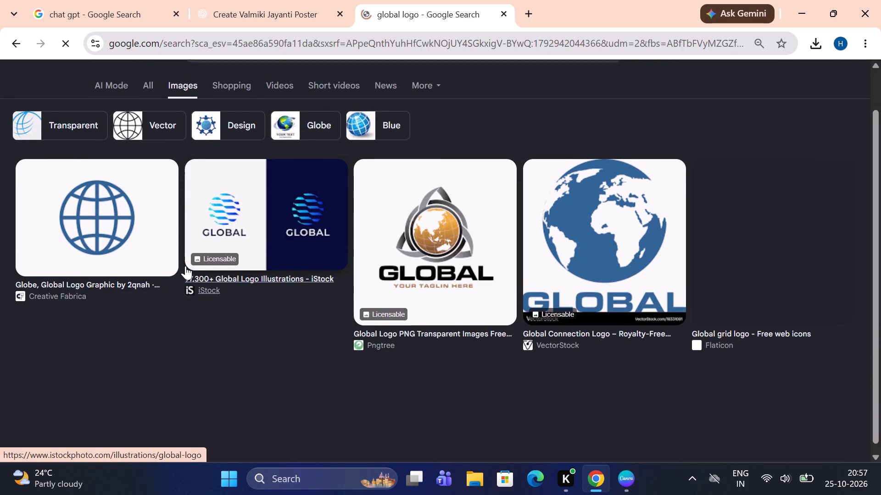
scroll(185, 266, down, 1)
scroll(185, 266, up, 1)
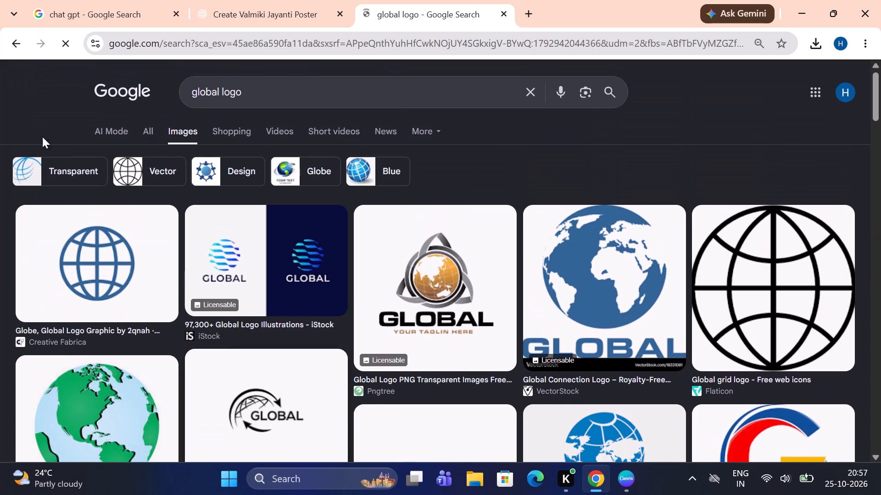
click(16, 46)
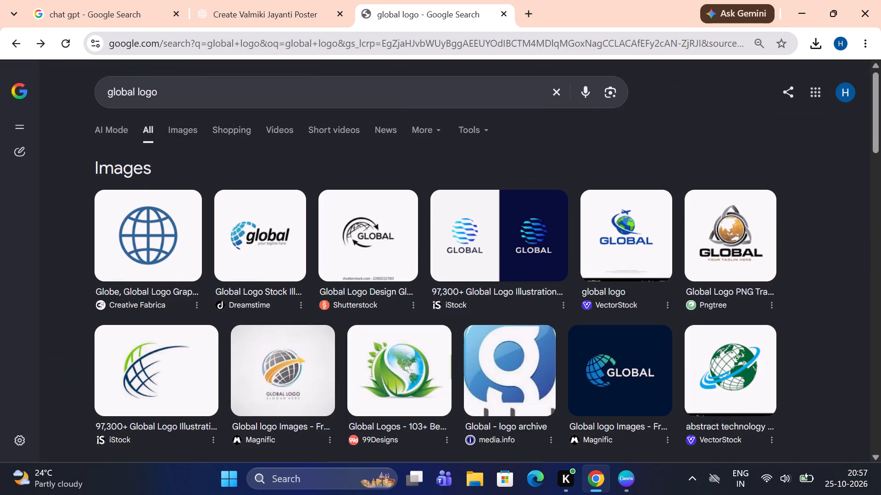
Refine the Google search to "white global logo", look through the results, and open the CleanPNG white globe icon.
click(110, 92)
key(space)
text(white)
key(space)
key(Return)
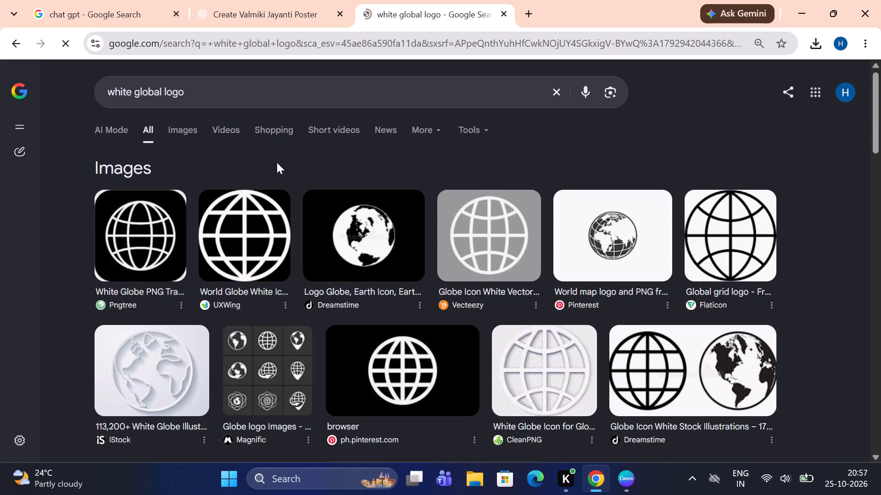
scroll(192, 224, down, 3)
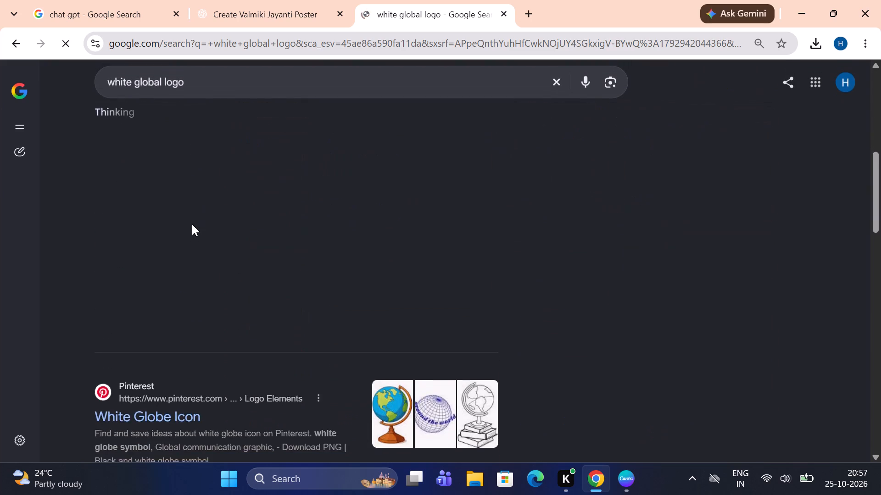
scroll(192, 224, up, 2)
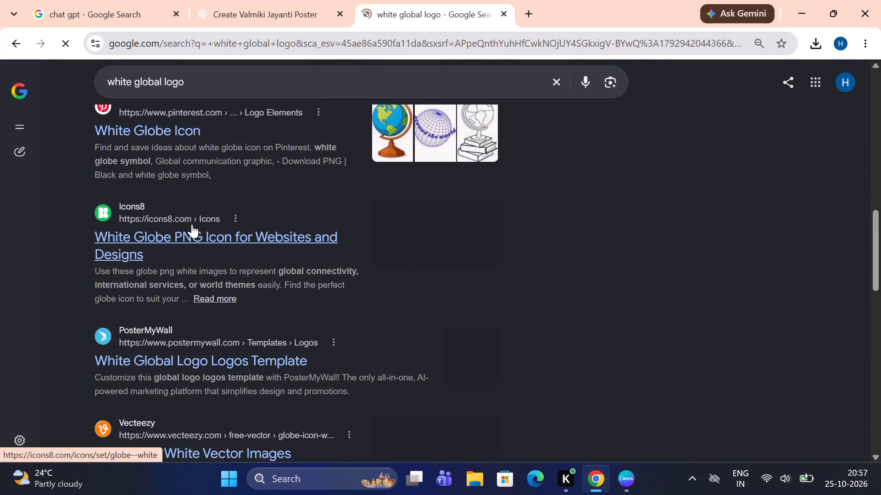
scroll(192, 224, up, 5)
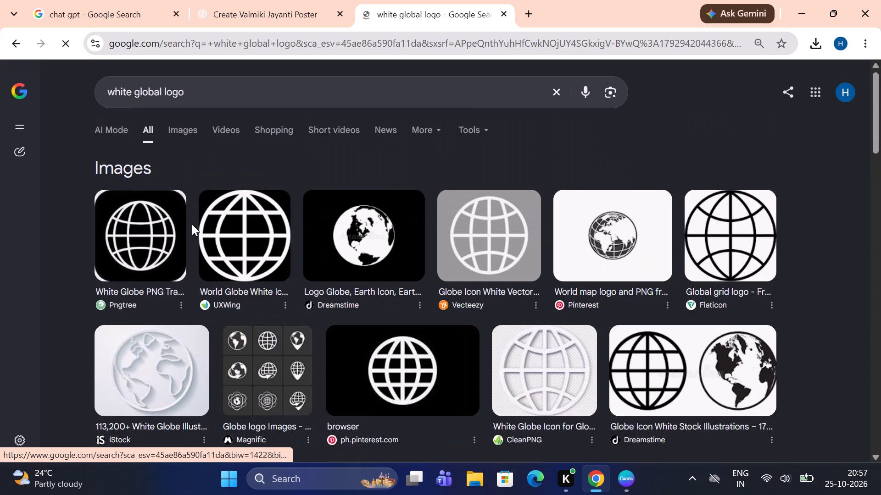
scroll(192, 224, up, 1)
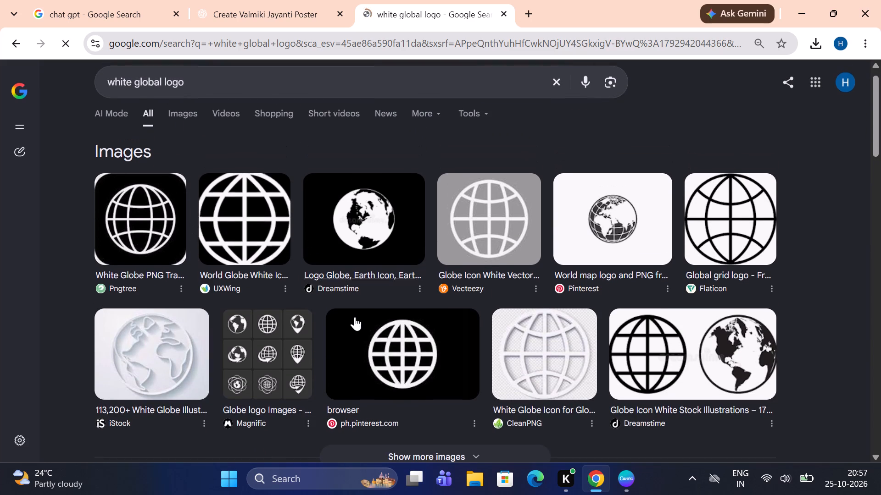
click(524, 338)
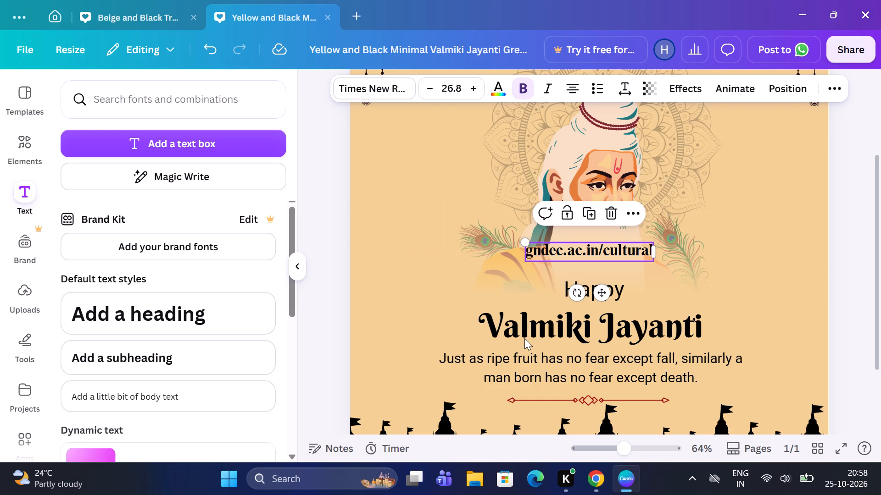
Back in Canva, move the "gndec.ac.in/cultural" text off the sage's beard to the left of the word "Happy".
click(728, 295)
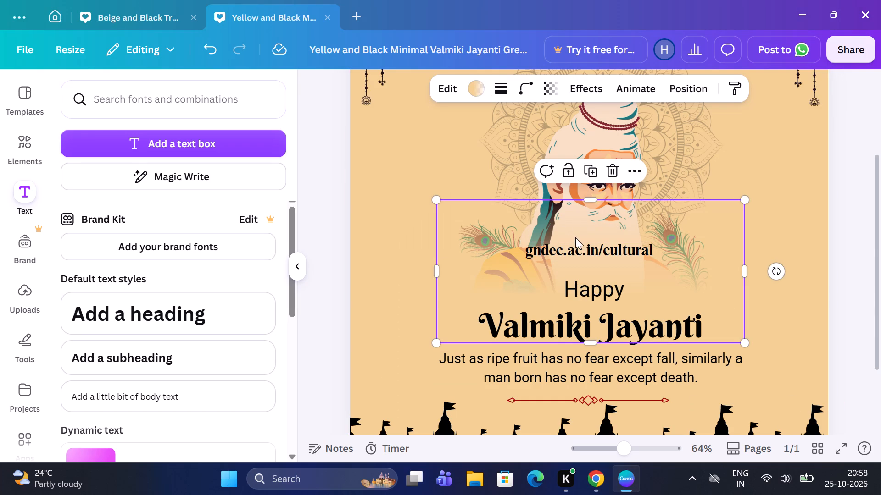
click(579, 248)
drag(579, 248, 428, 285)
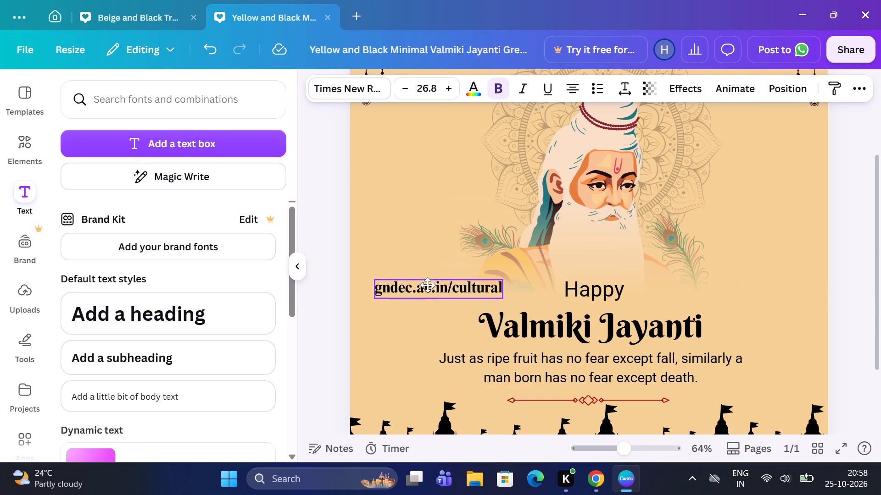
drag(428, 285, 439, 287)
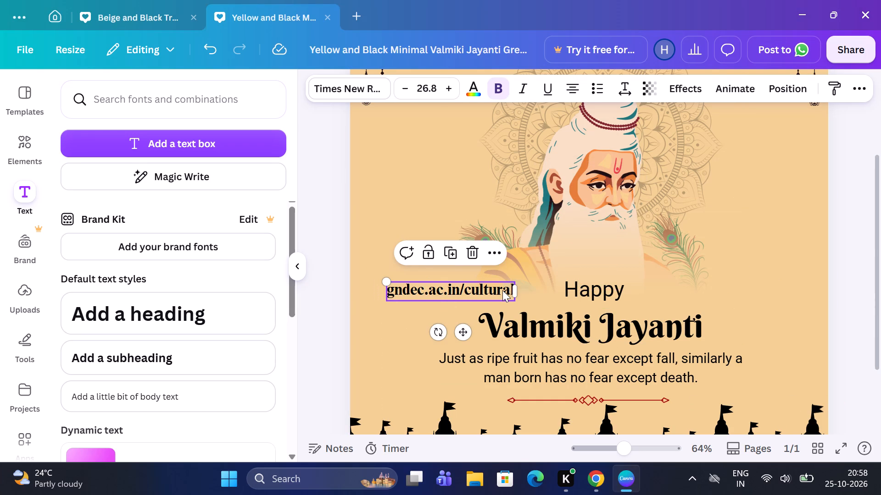
Change the colour of the whole "gndec.ac.in/cultural" text to white.
double_click(502, 290)
key(ctrl+a)
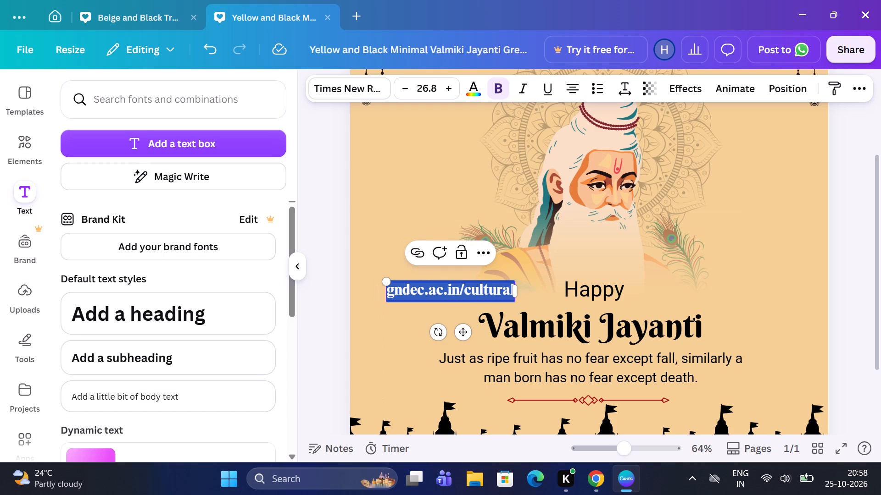
click(471, 87)
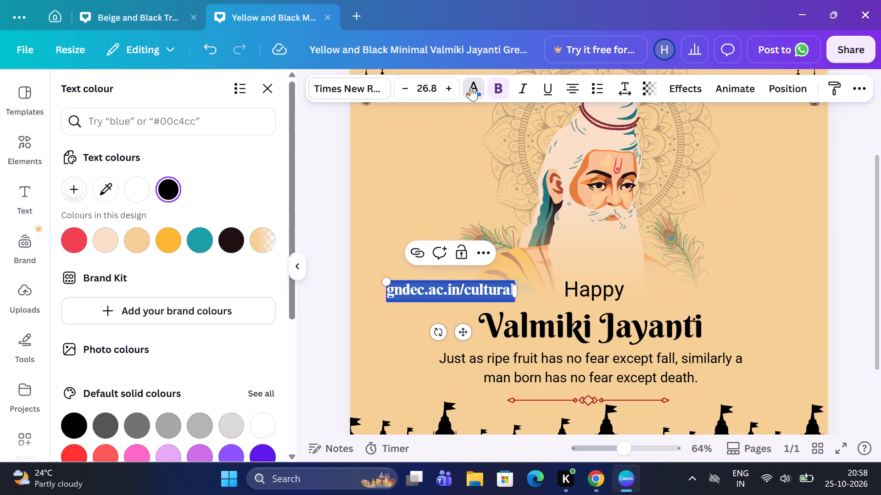
click(144, 180)
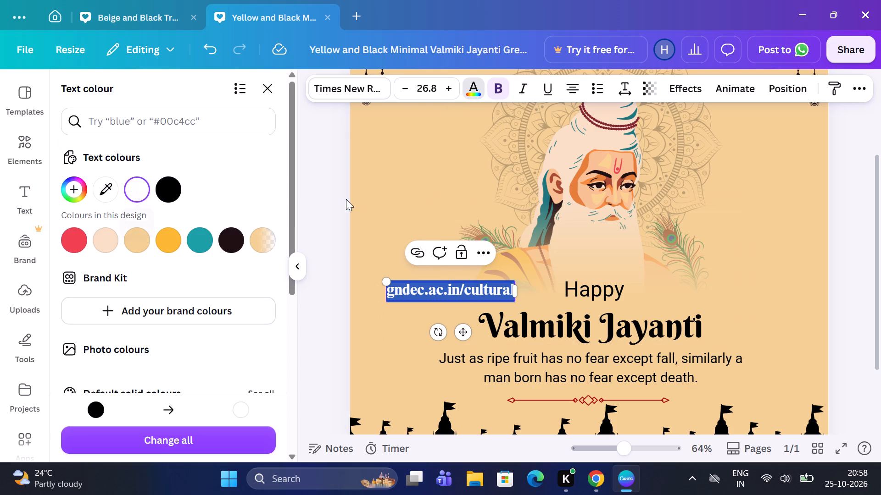
click(385, 228)
Move the white "gndec.ac.in/cultural" text to the black strip at the poster's bottom-right corner and shrink it to size 18.6.
drag(463, 284, 543, 308)
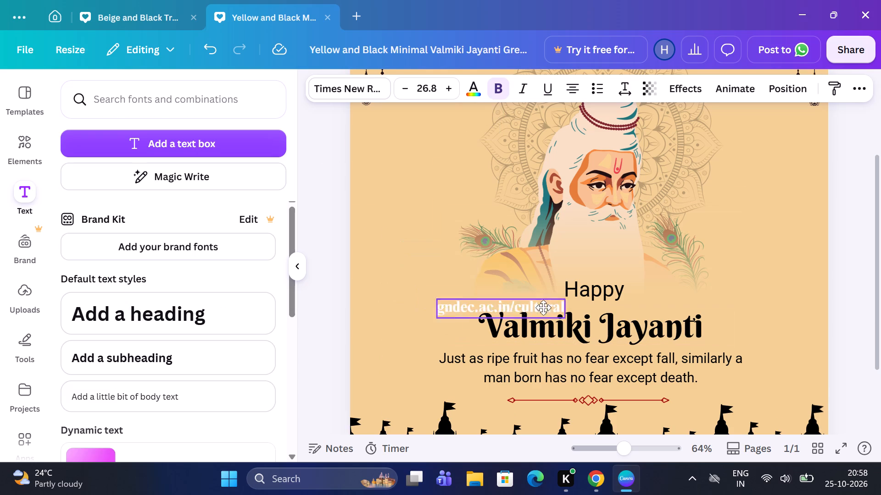
drag(543, 308, 566, 308)
scroll(566, 308, down, 2)
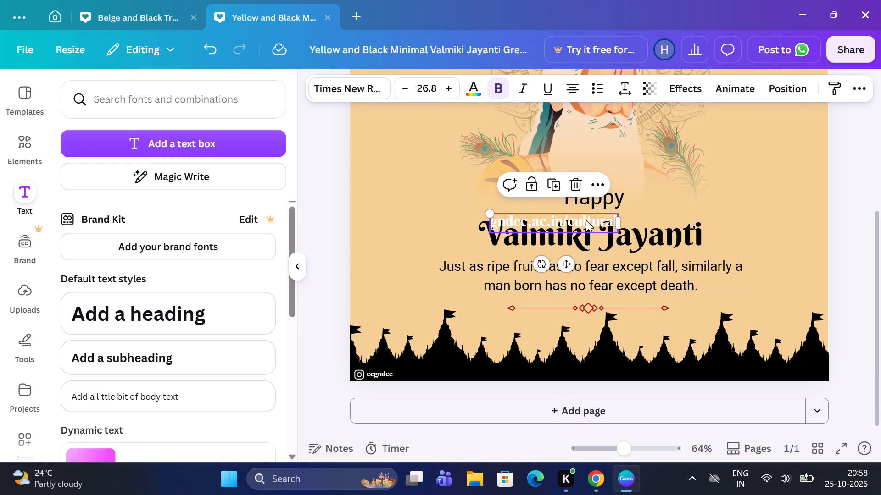
drag(586, 220, 765, 350)
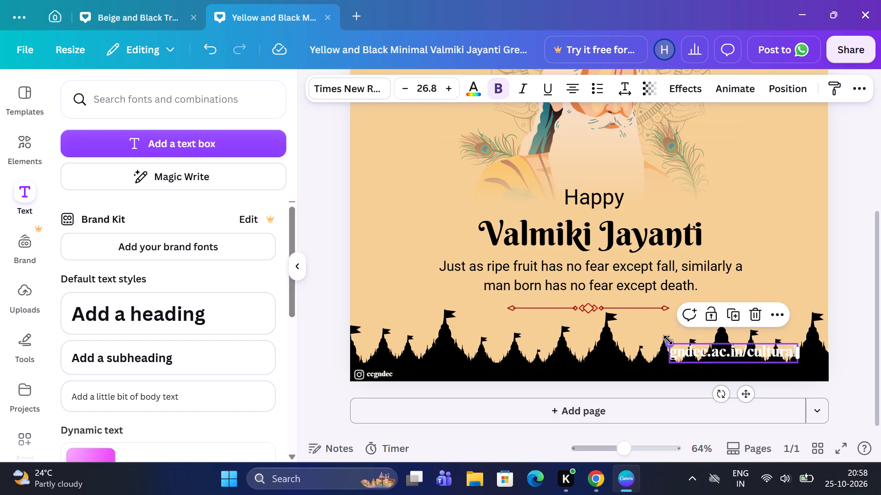
drag(668, 340, 708, 346)
drag(751, 356, 776, 375)
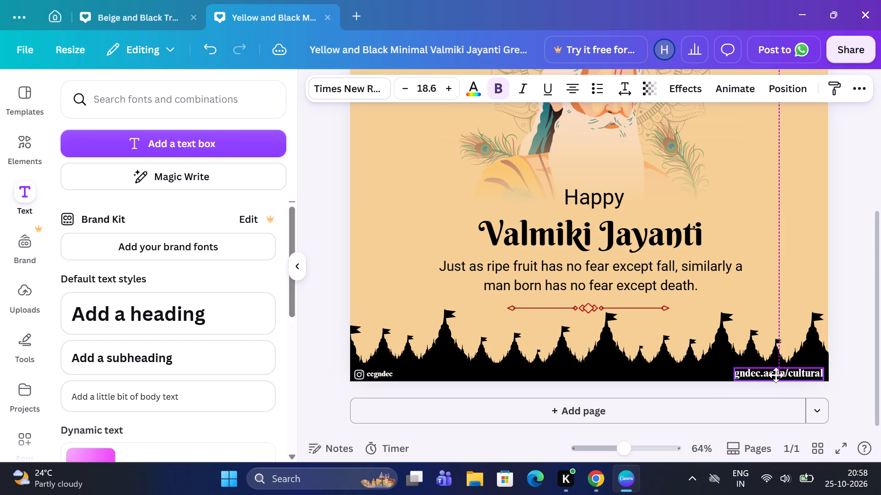
drag(776, 375, 774, 372)
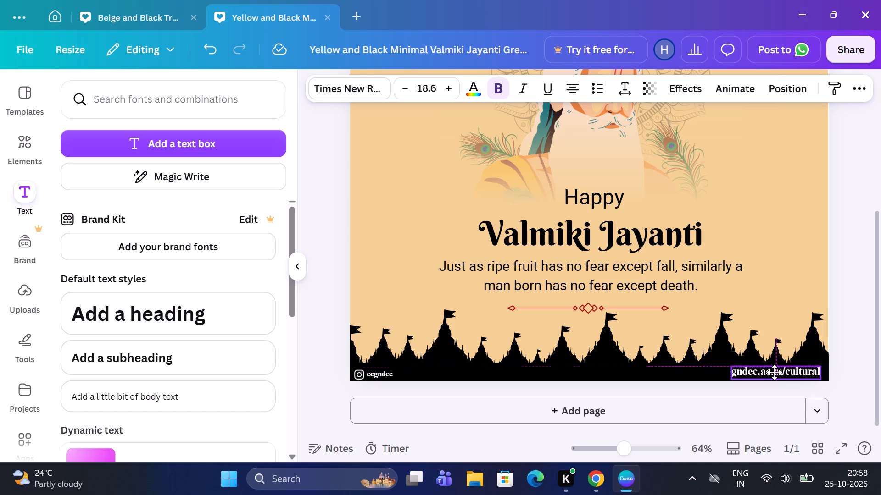
drag(774, 372, 775, 372)
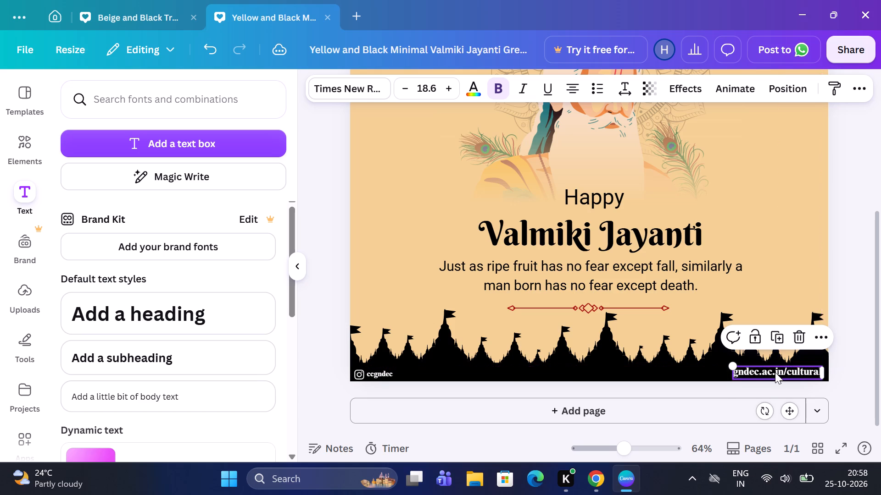
Enlarge the "ccgndec" text in the poster's bottom-left corner slightly and shift it away from the Instagram icon.
click(379, 371)
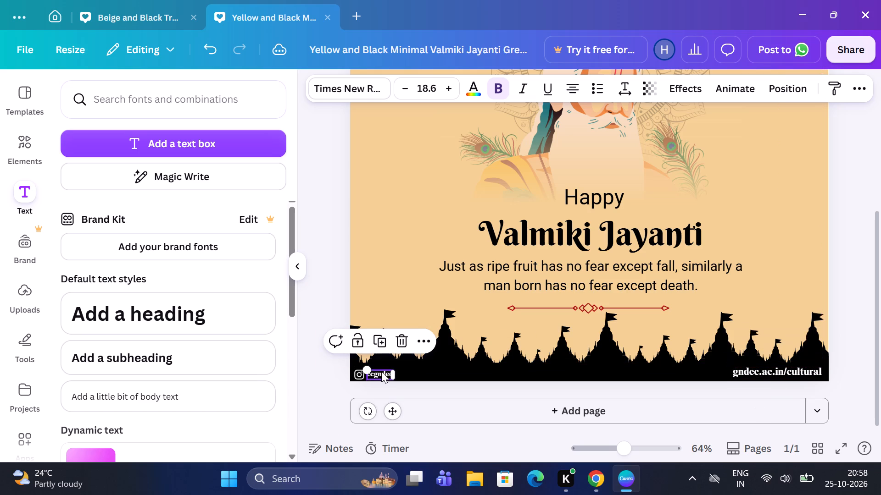
drag(368, 369, 363, 367)
drag(375, 370, 383, 370)
Resize the Instagram icon in the poster's bottom-left corner to about 26 by 26.
click(364, 375)
click(360, 374)
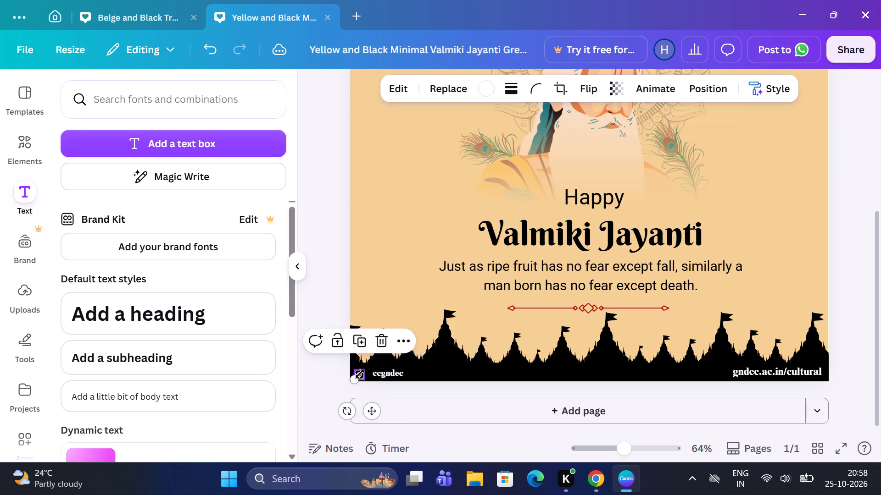
click(353, 382)
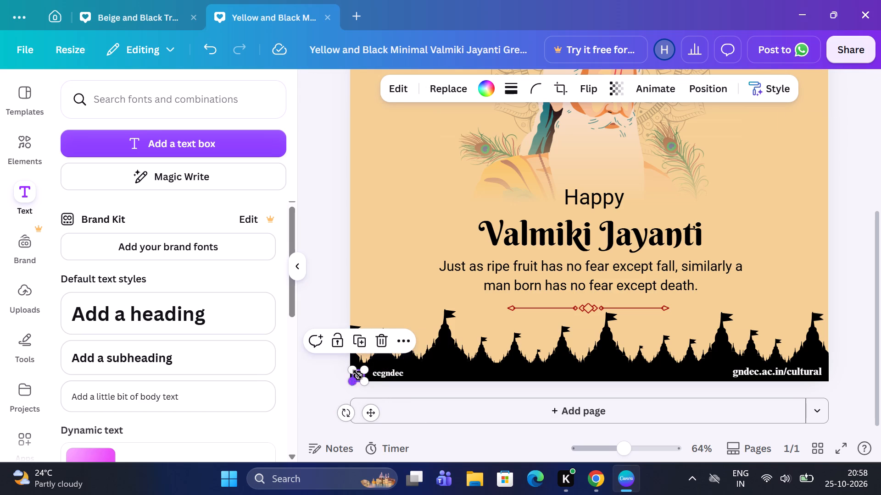
drag(434, 363, 397, 374)
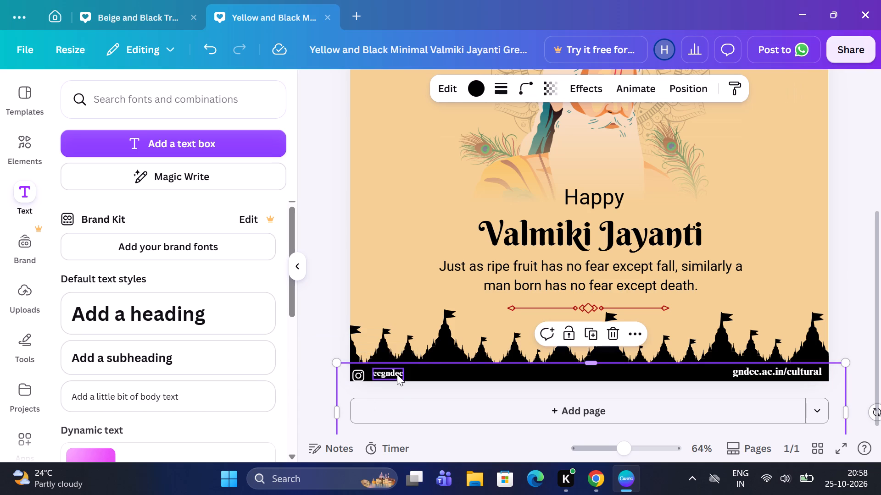
drag(397, 374, 393, 376)
click(393, 376)
double_click(359, 374)
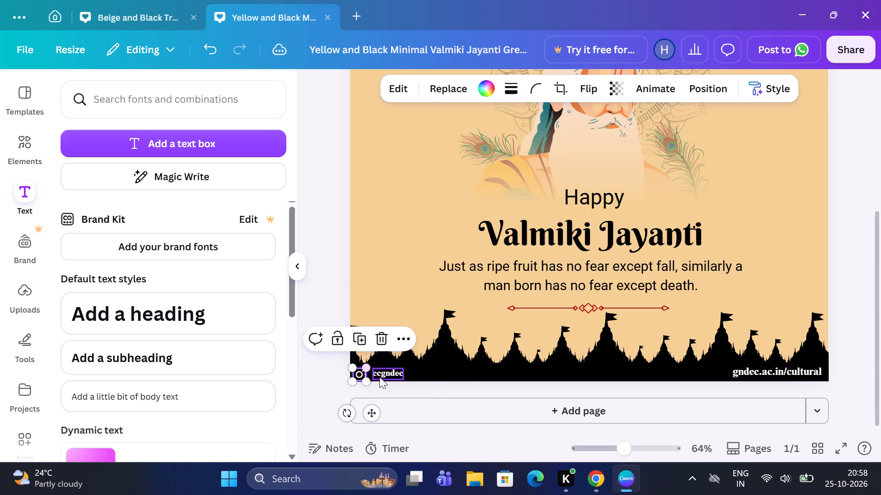
click(424, 376)
click(360, 377)
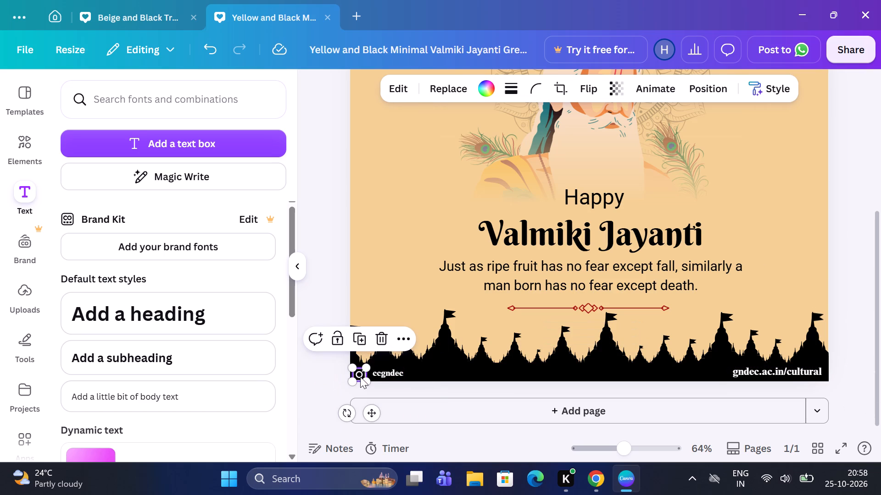
key(ctrl+minus)
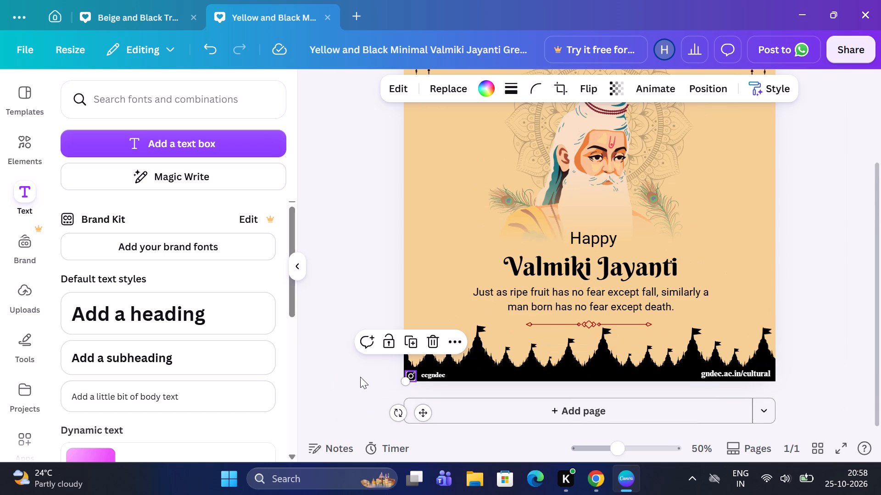
key(ctrl+equal)
scroll(360, 377, down, 3)
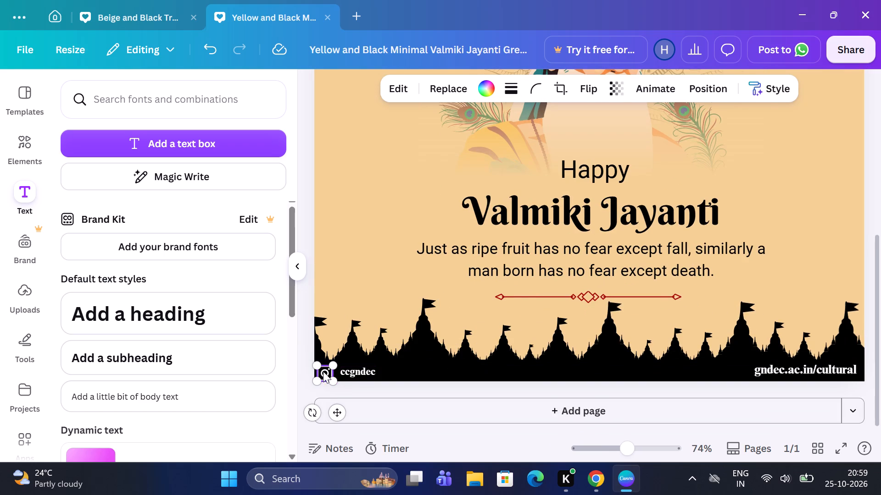
click(332, 380)
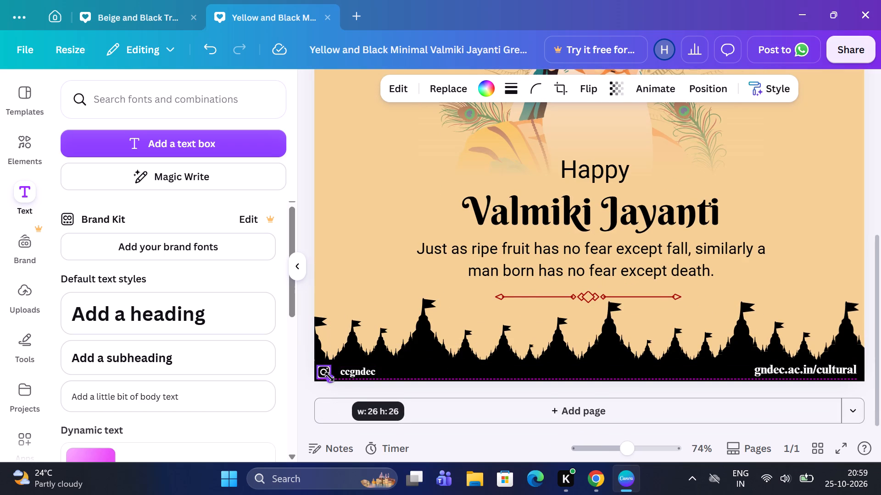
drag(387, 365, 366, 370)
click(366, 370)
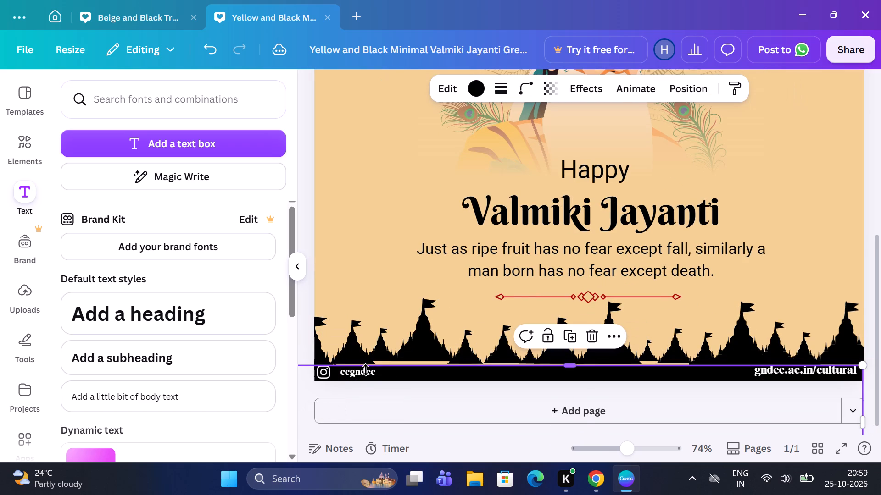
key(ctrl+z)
Fine-tune the Instagram icon's size and position on the black strip so it lines up with the "ccgndec" text.
click(356, 369)
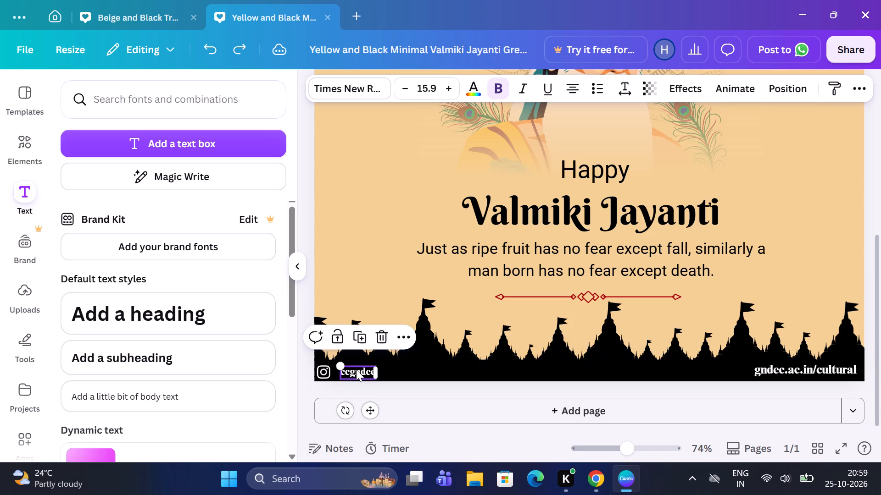
click(329, 371)
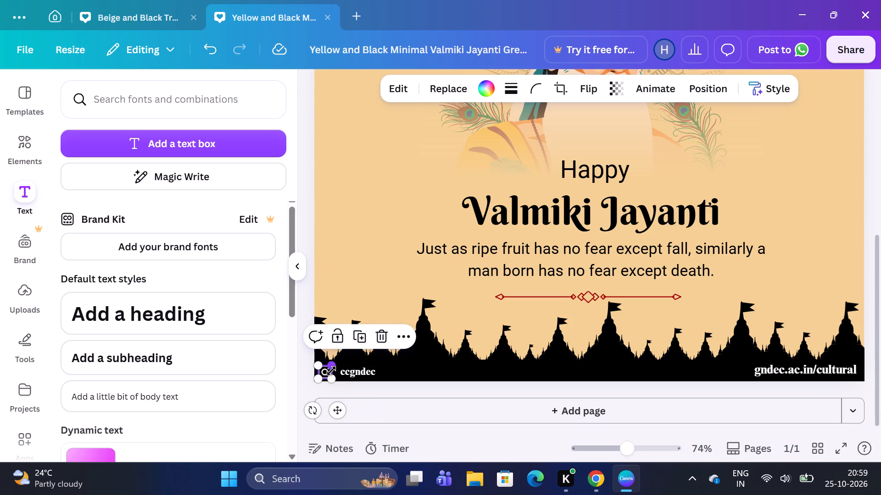
click(367, 369)
click(323, 371)
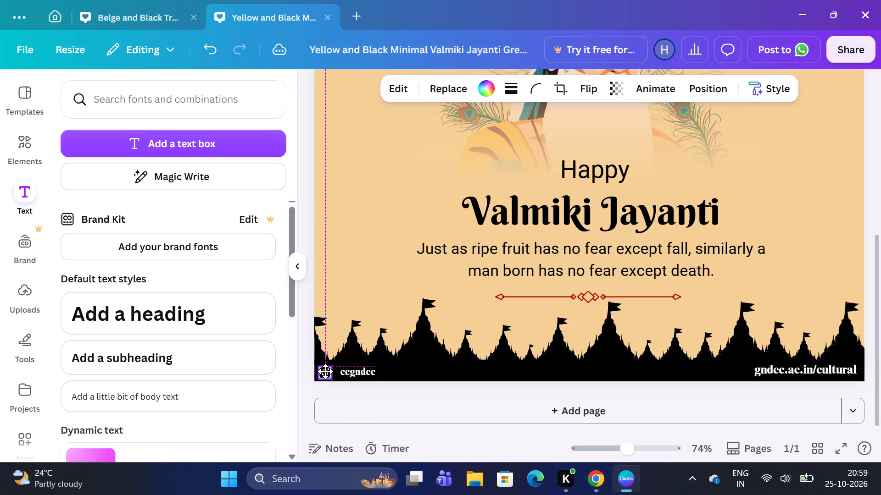
Place the "ccgndec" text directly beside the Instagram icon and enlarge it to size 17.4.
click(350, 368)
drag(350, 368, 345, 368)
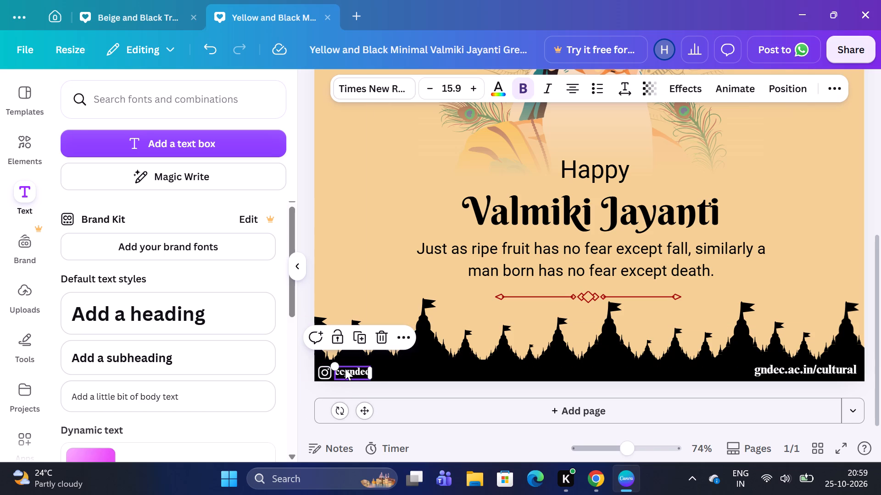
click(336, 367)
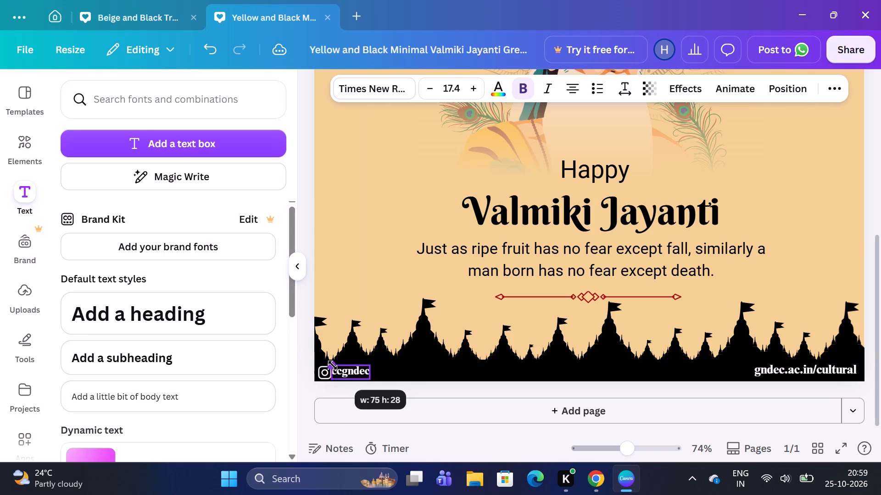
click(344, 369)
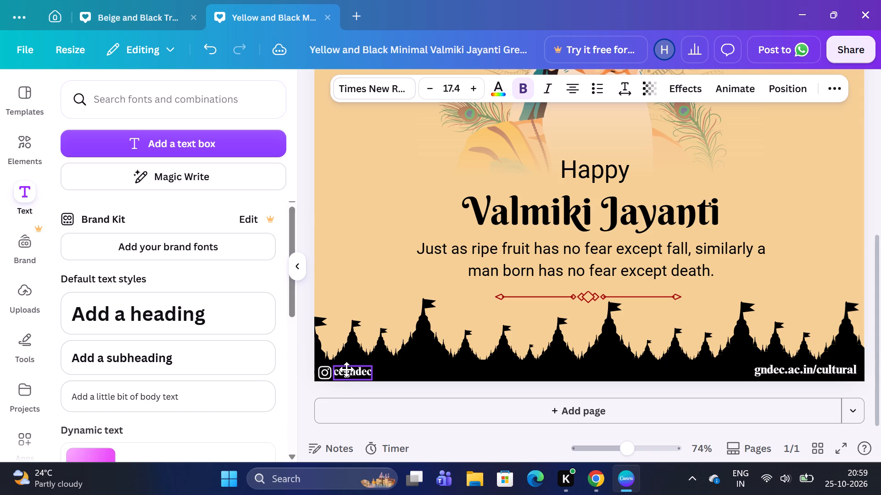
click(405, 367)
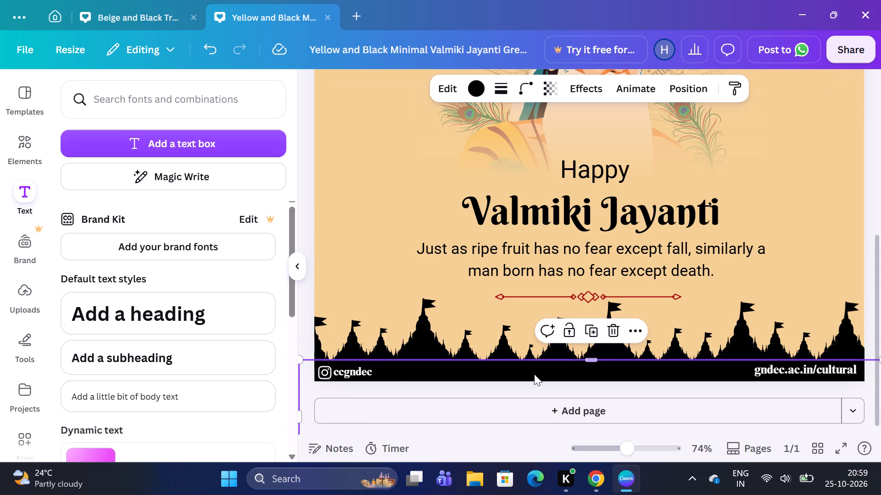
scroll(541, 375, left, 1)
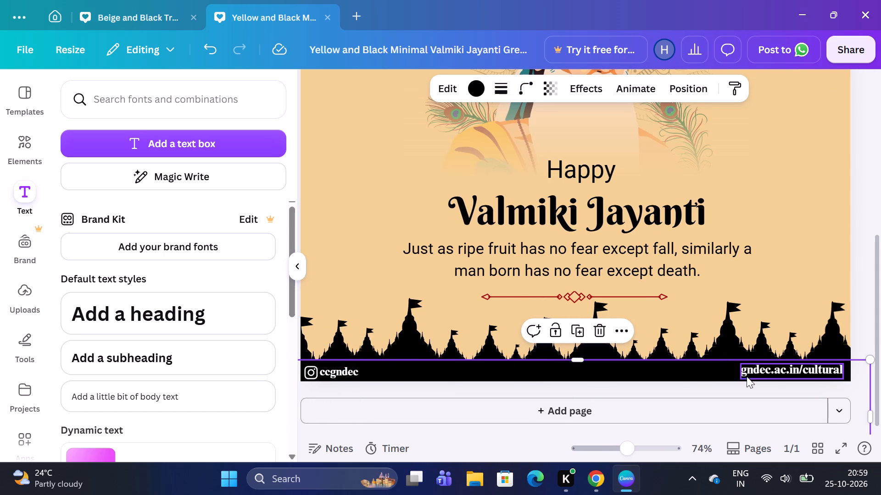
Bring the white web address over the "ccgndec" handle and shrink it to font size 17.8 to match.
drag(758, 370, 301, 366)
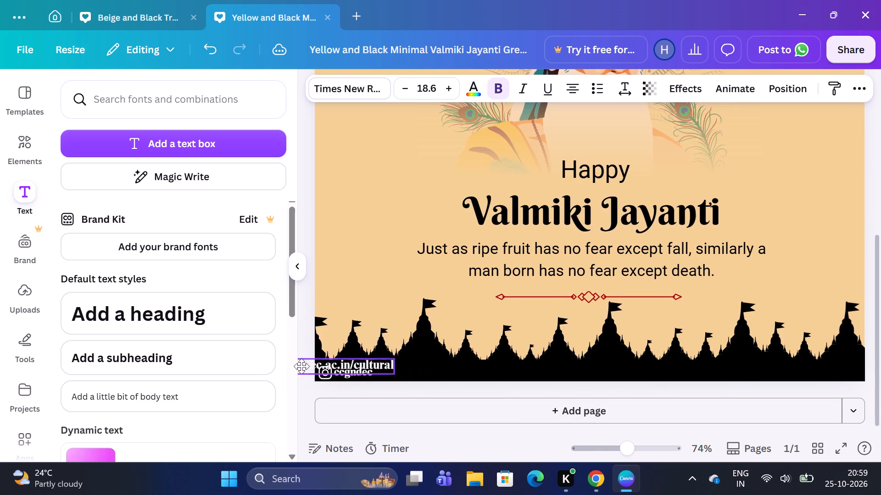
drag(301, 366, 329, 372)
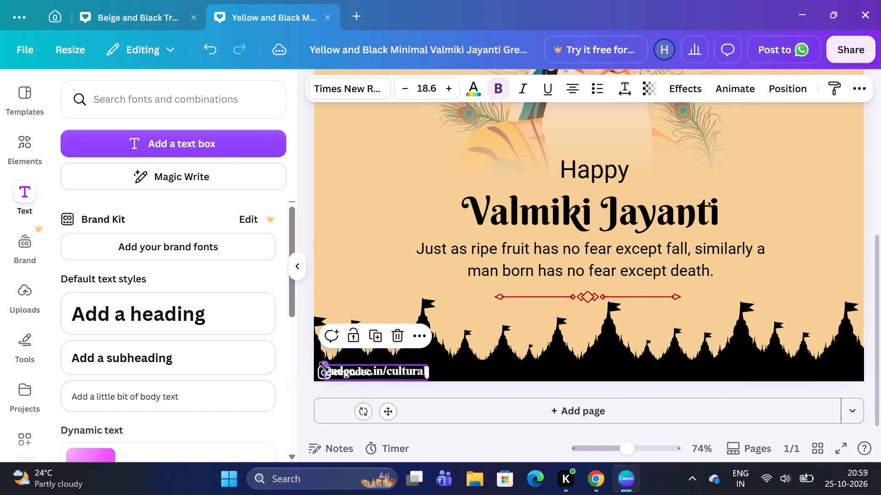
click(325, 367)
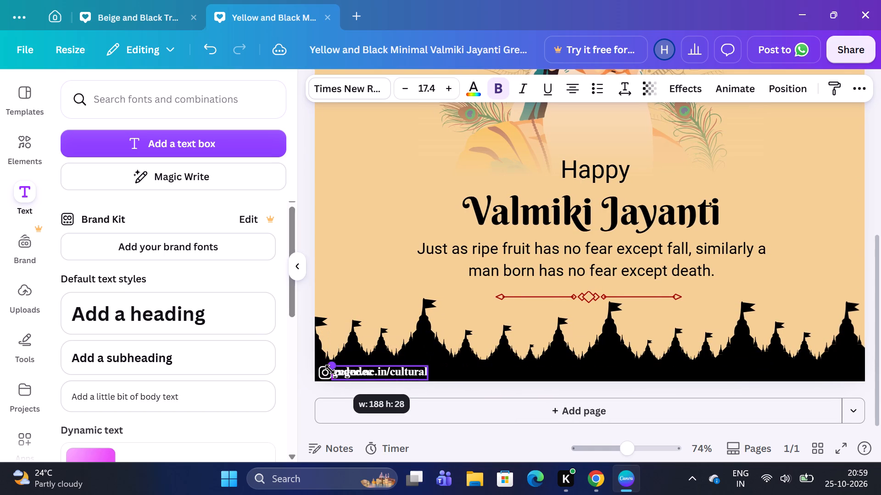
Move the web address back to the lower-right end of the black footer, level with the "ccgndec" handle.
drag(384, 369, 775, 346)
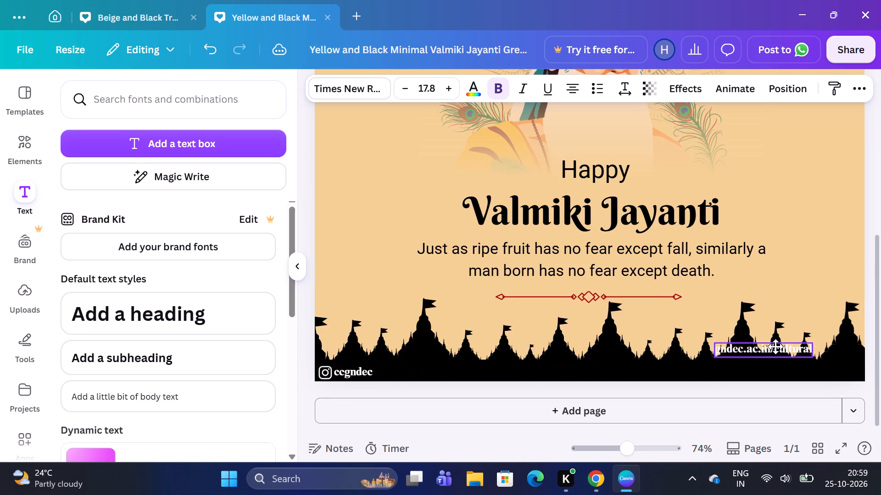
drag(775, 346, 813, 373)
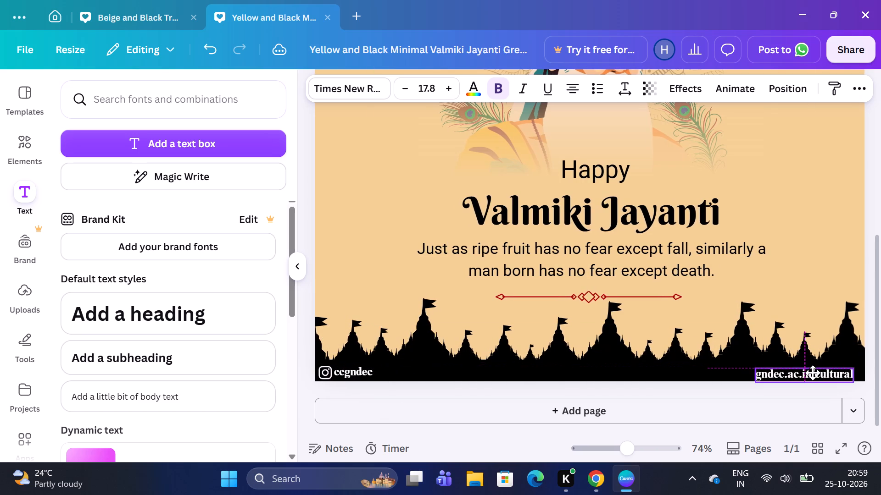
drag(813, 373, 816, 370)
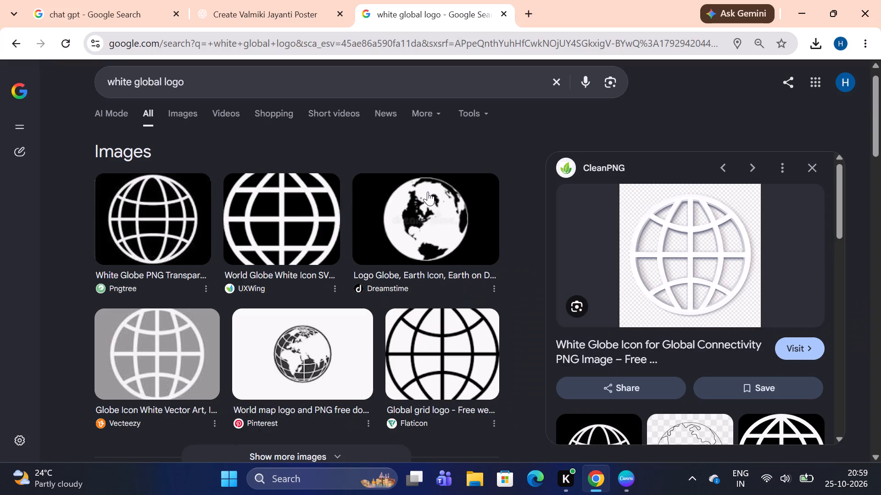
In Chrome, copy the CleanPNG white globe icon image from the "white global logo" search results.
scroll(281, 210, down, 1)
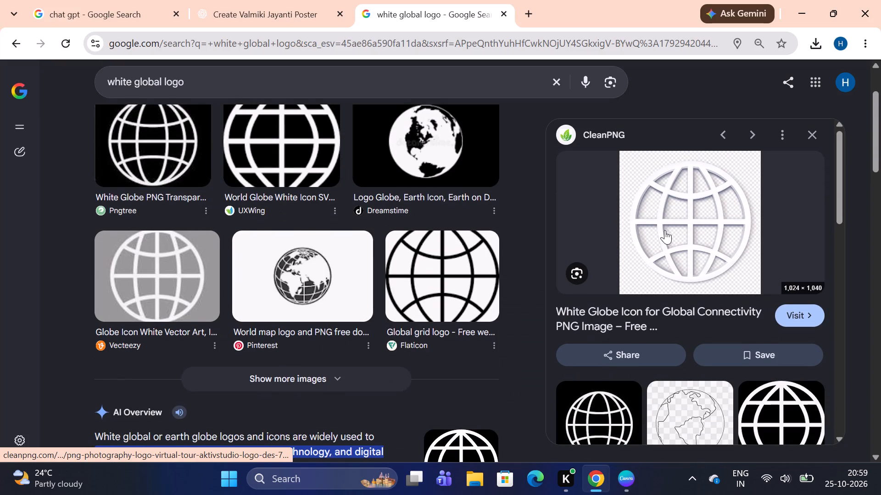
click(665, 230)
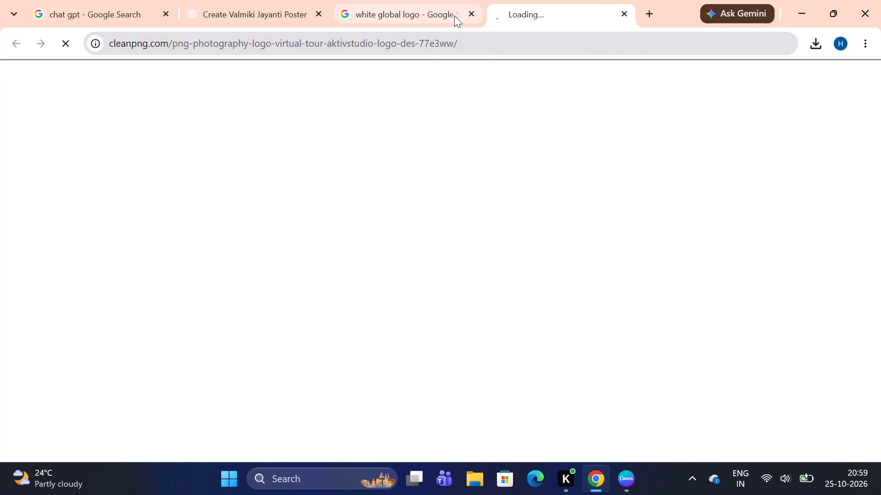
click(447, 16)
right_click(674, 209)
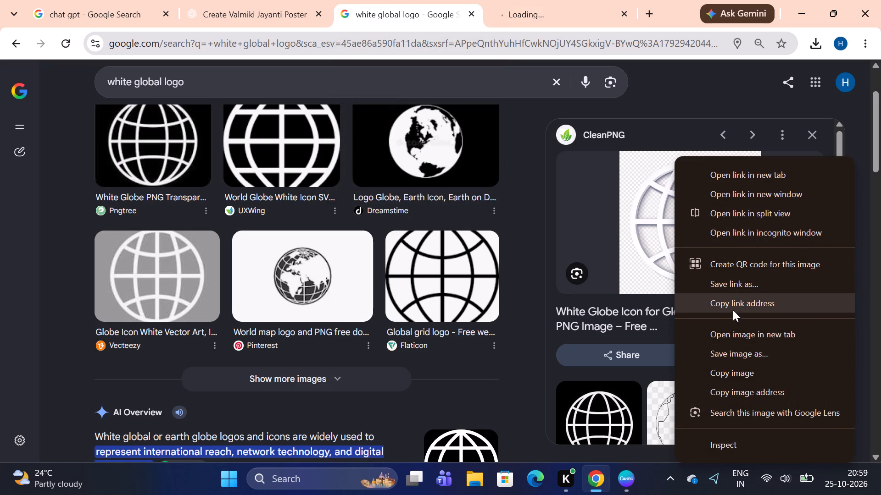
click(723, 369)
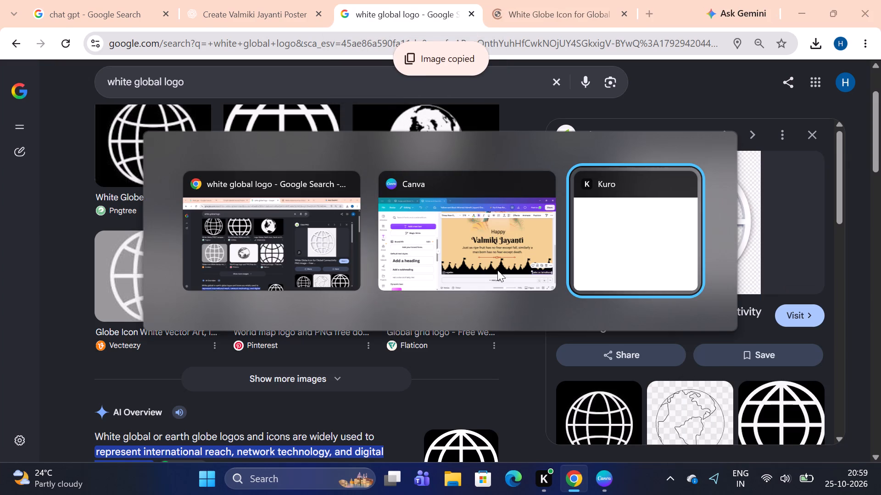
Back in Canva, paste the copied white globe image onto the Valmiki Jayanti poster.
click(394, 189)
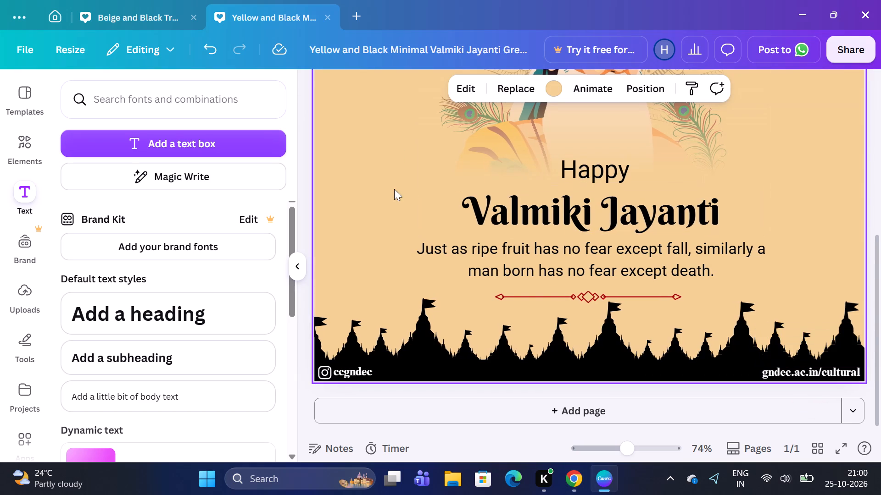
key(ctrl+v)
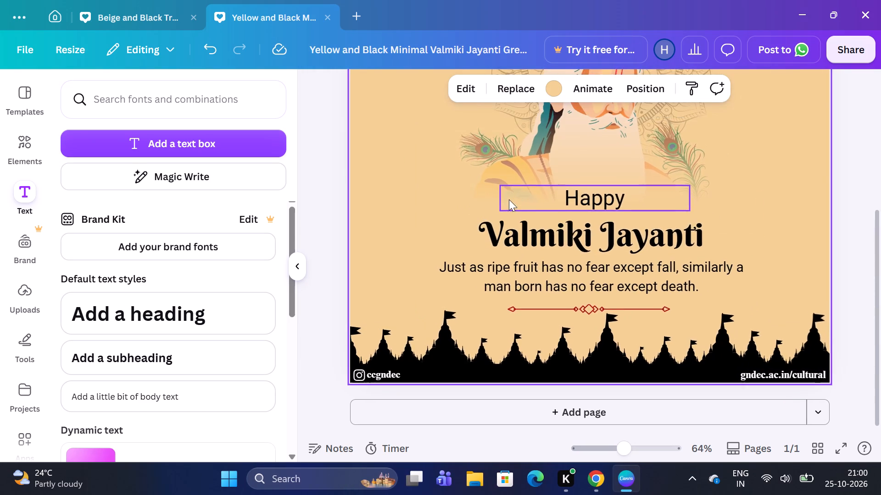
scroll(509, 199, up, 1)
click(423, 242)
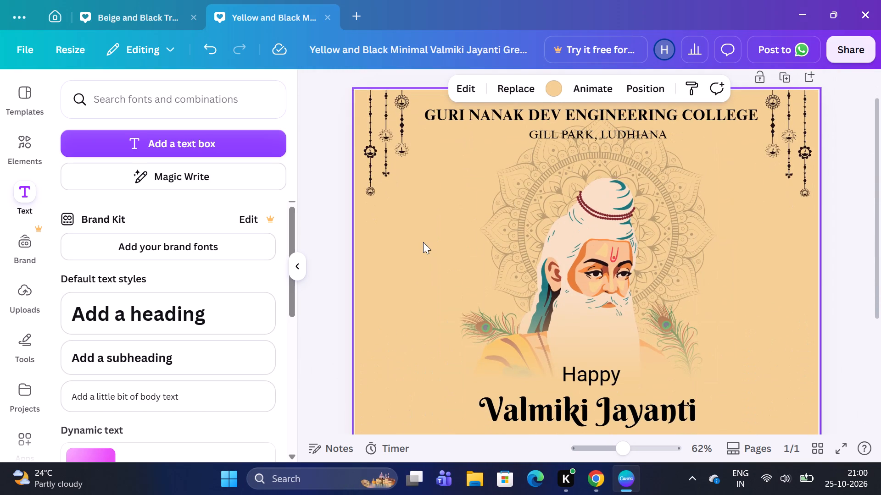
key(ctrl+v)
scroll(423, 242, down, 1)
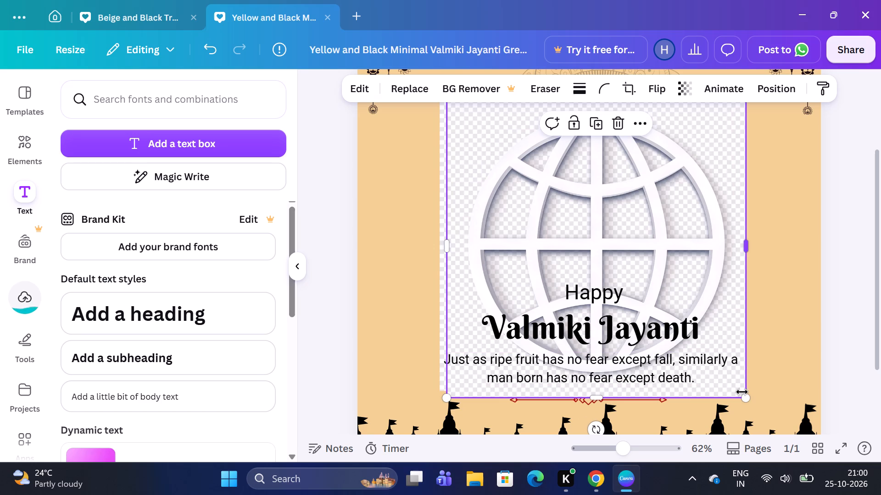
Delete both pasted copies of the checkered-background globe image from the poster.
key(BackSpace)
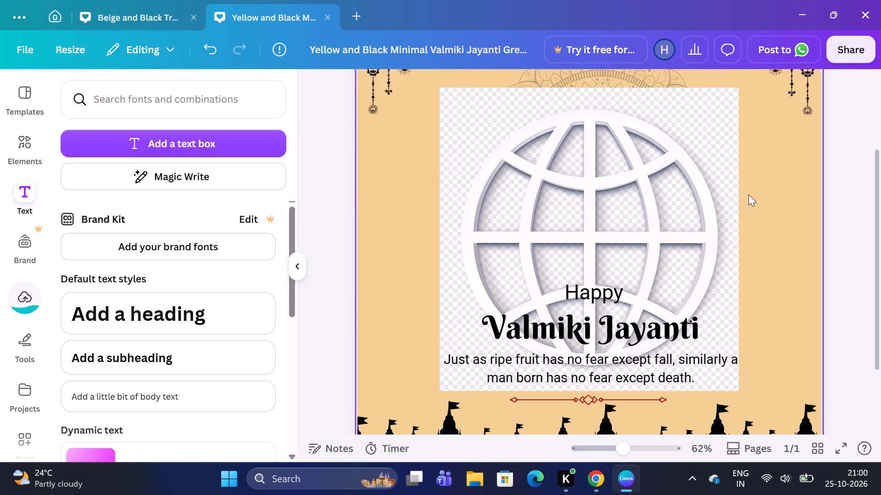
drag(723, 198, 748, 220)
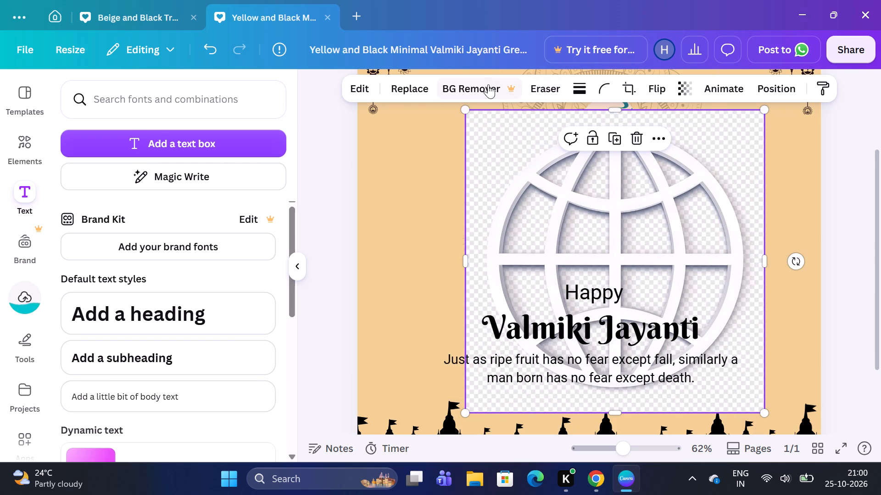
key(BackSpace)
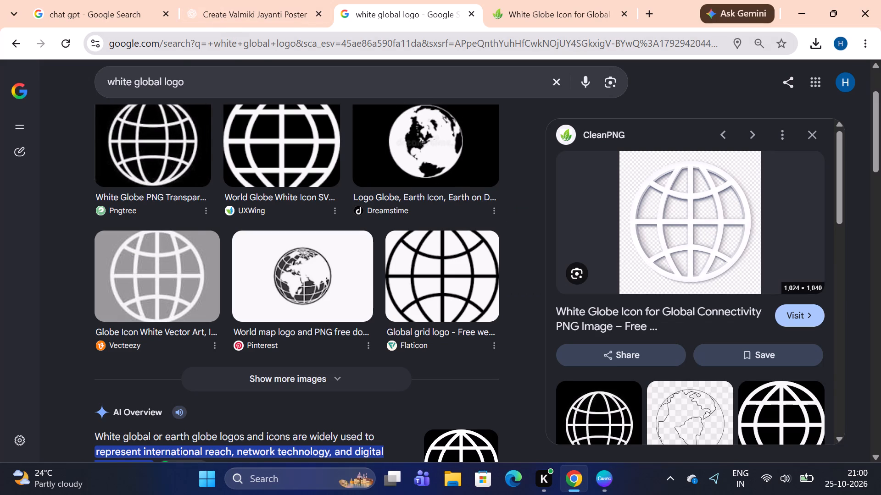
click(201, 82)
key(space)
text(wit)
click(206, 105)
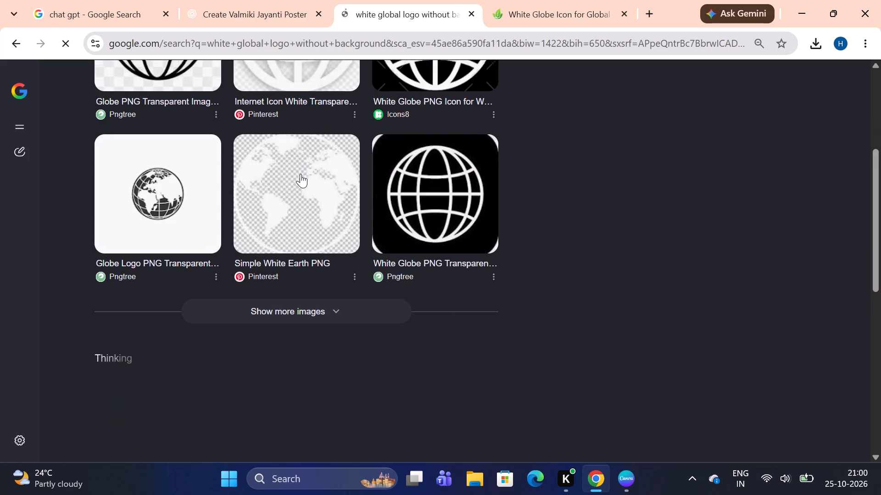
scroll(301, 174, down, 5)
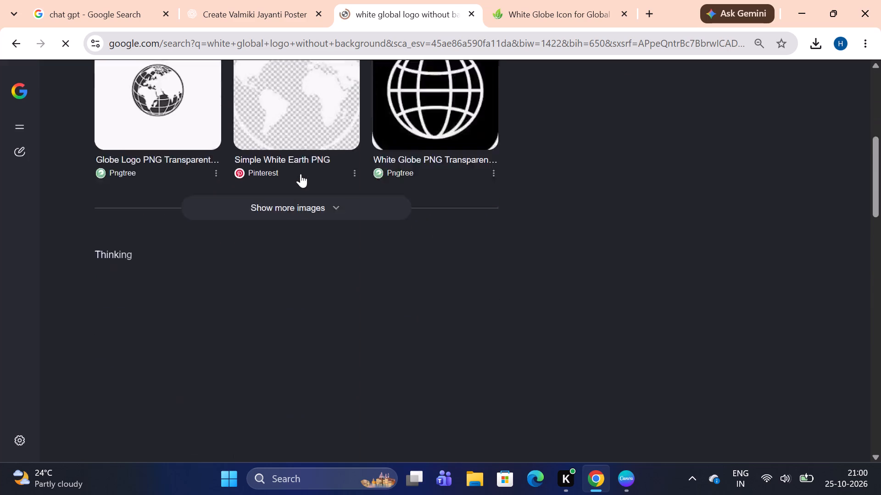
click(250, 239)
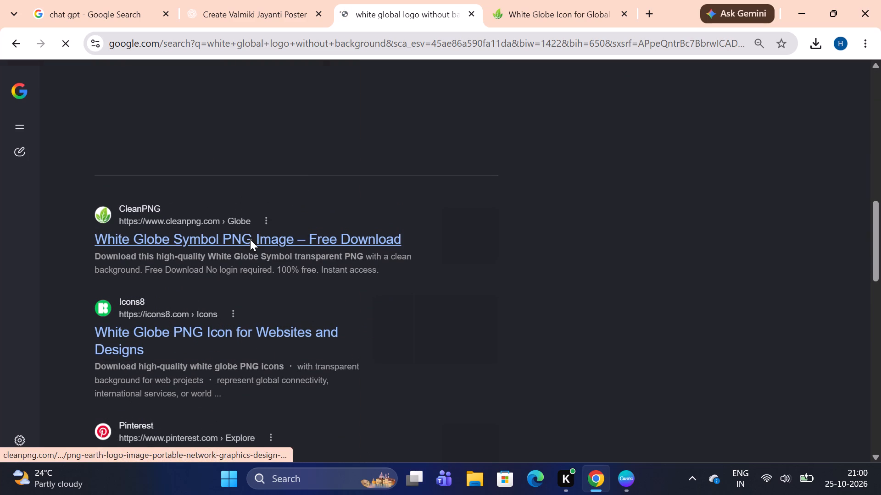
click(279, 403)
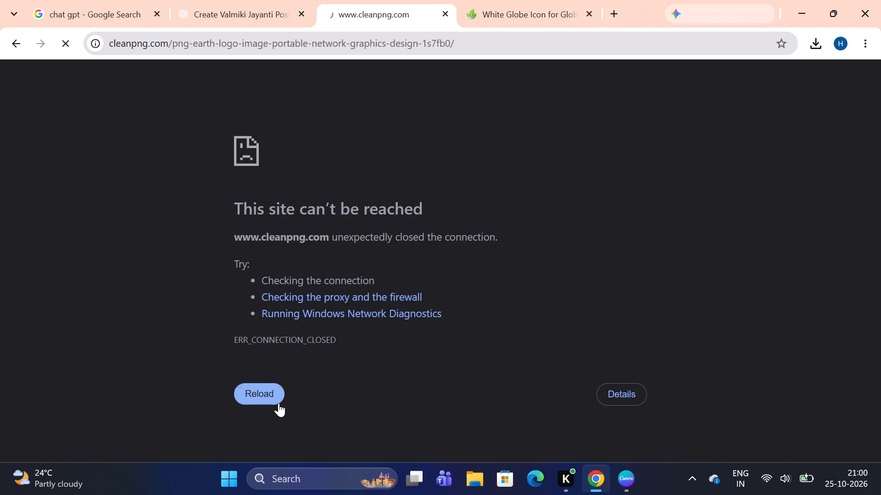
triple_click(276, 396)
triple_click(276, 396)
triple_click(276, 396)
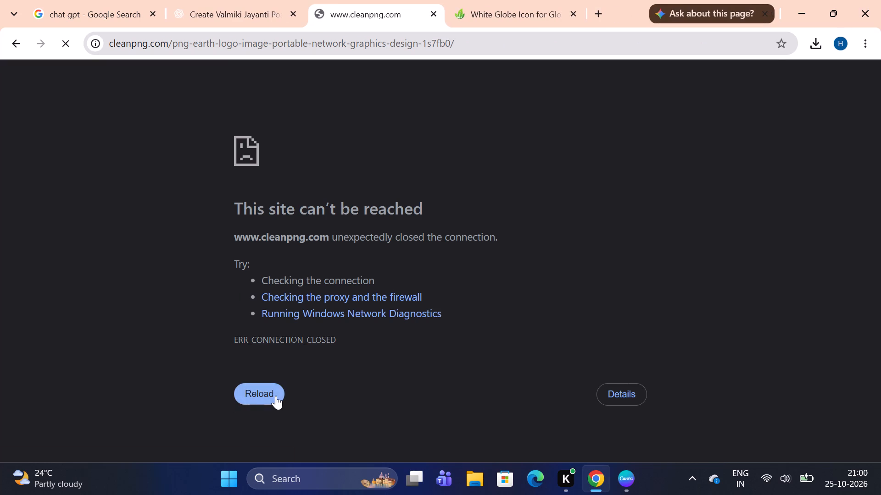
scroll(276, 396, left, 8)
click(170, 355)
Reload CleanPNG's white globe page again and check the Wi-Fi connection.
click(248, 399)
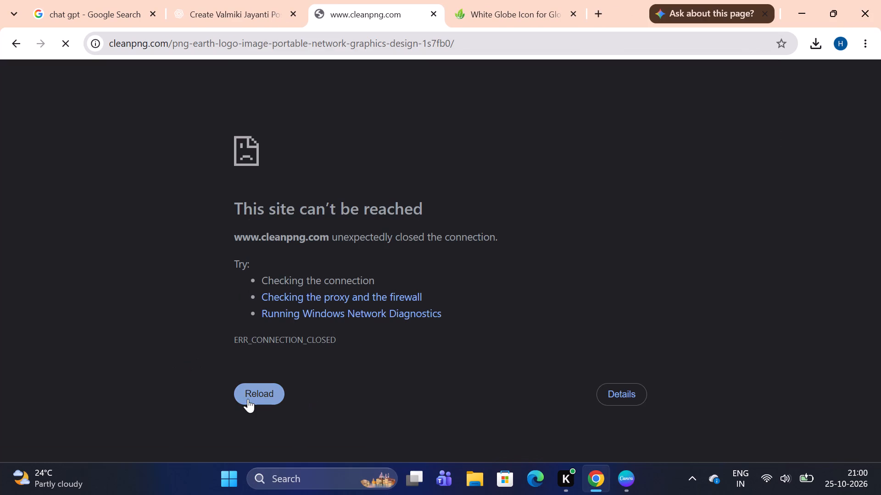
click(767, 481)
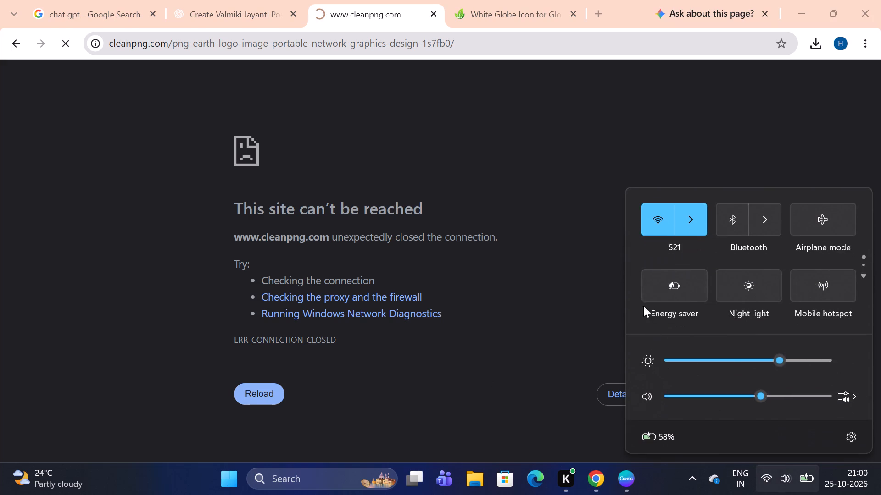
click(589, 252)
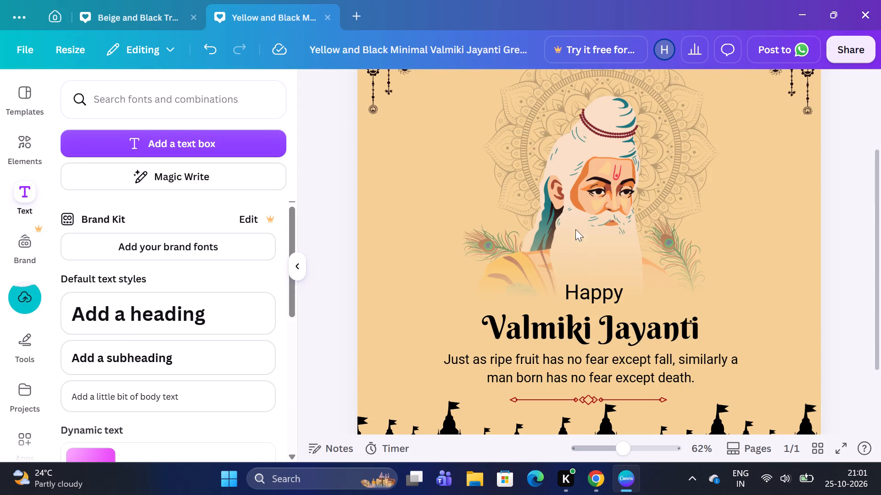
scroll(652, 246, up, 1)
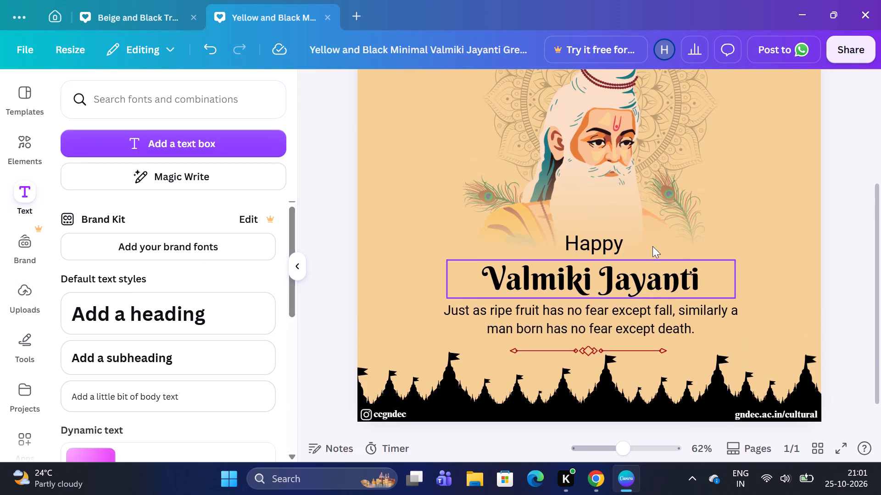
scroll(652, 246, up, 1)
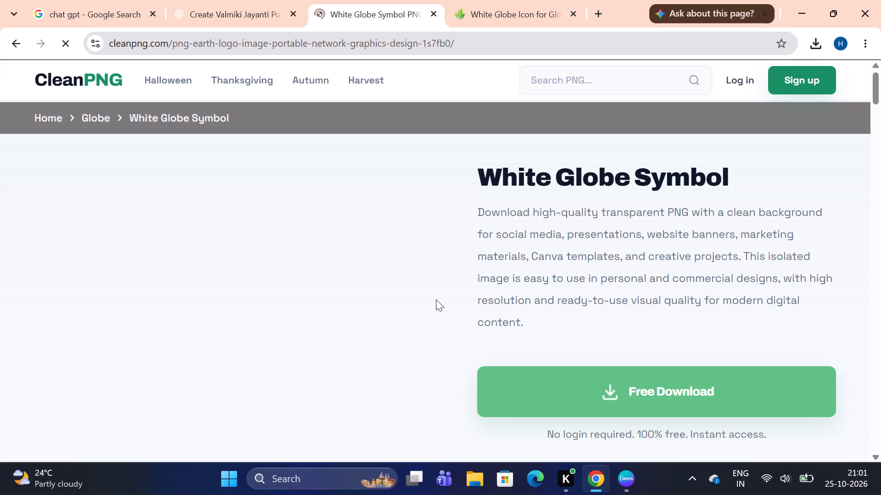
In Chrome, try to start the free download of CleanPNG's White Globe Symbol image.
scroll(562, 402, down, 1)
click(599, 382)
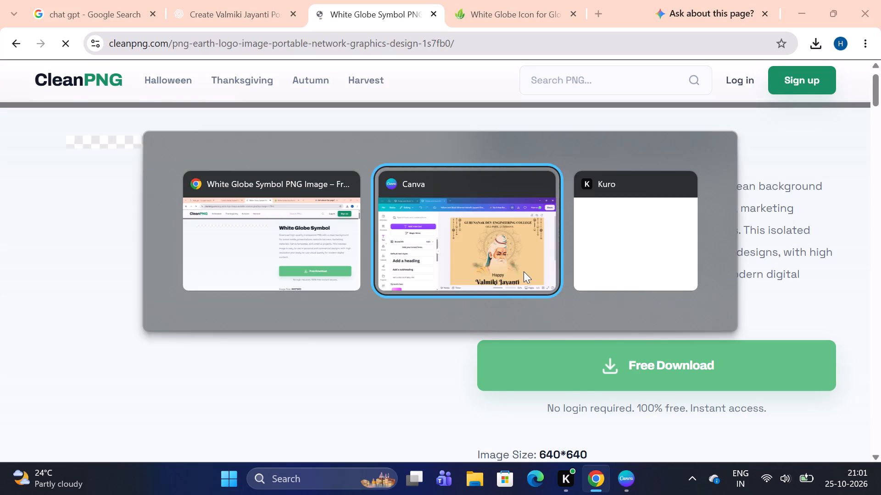
Switch to Canva and search its graphics elements for "global logo", dismissing the WhatsApp notification.
drag(33, 134, 0, 89)
click(0, 89)
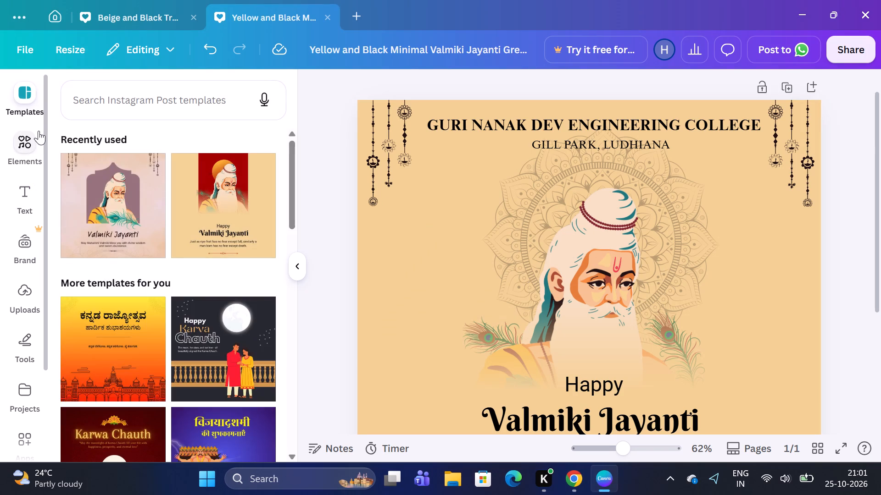
click(39, 131)
click(151, 105)
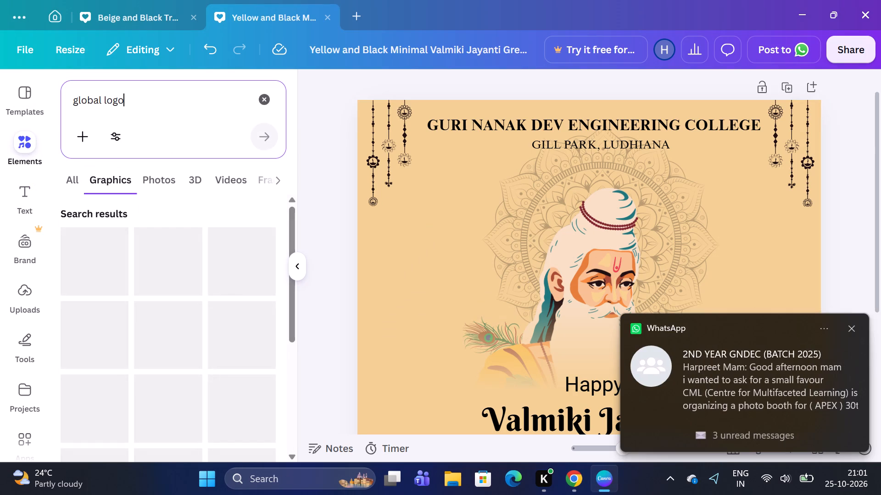
click(852, 328)
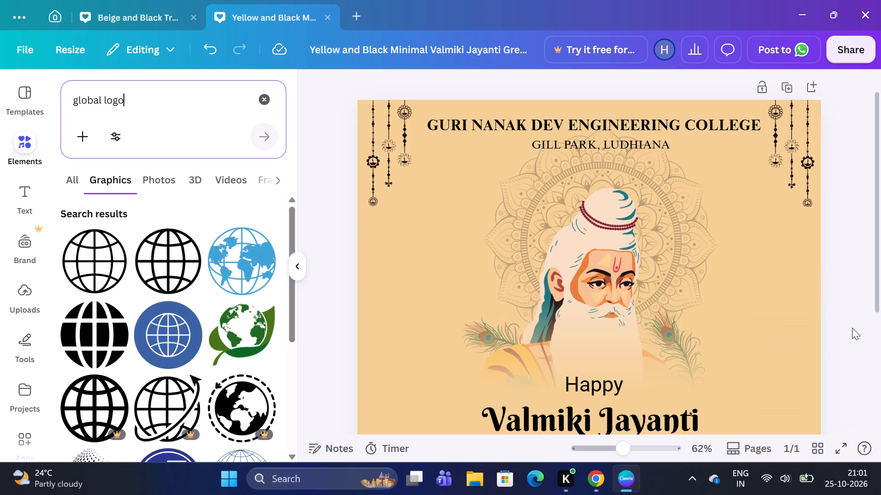
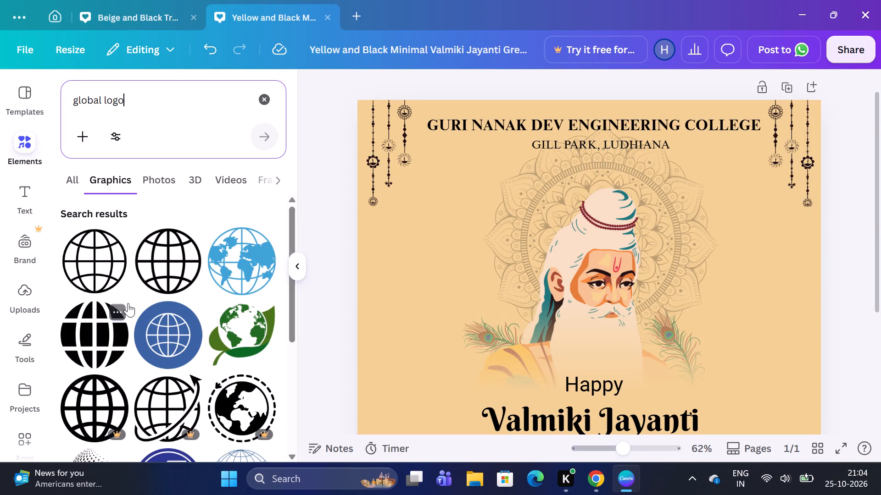
Add the thicker-lined black wireframe globe from the "global logo" graphics results to the poster and move it up over the sage's portrait.
click(175, 260)
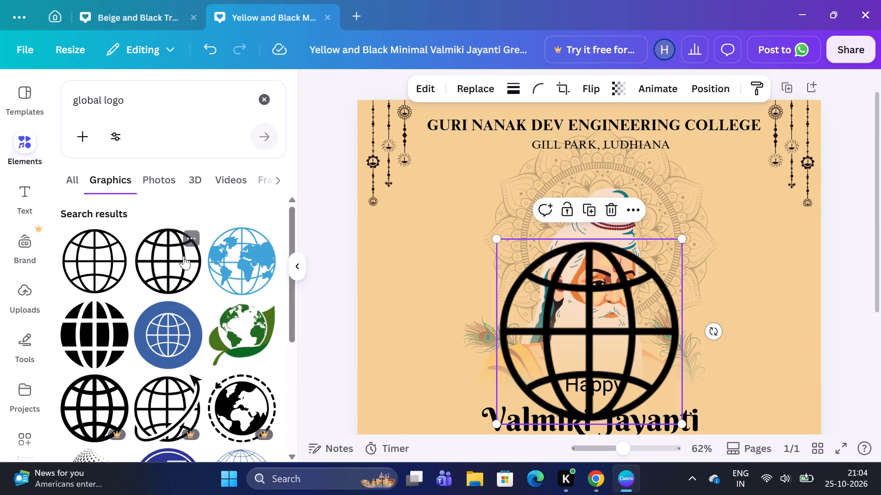
click(632, 213)
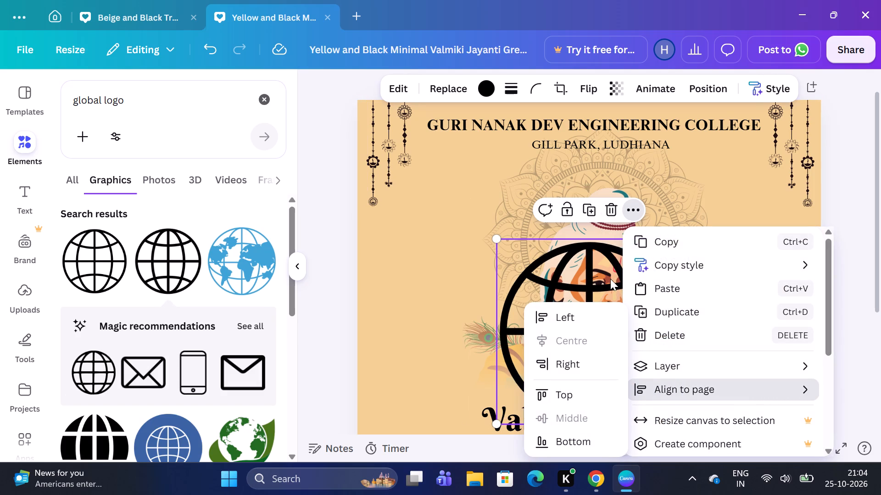
scroll(607, 296, down, 1)
click(624, 290)
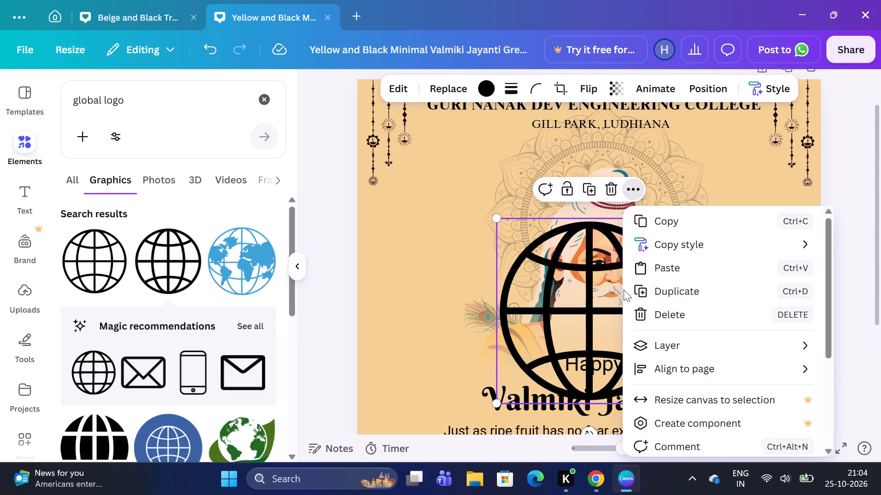
drag(585, 282, 680, 224)
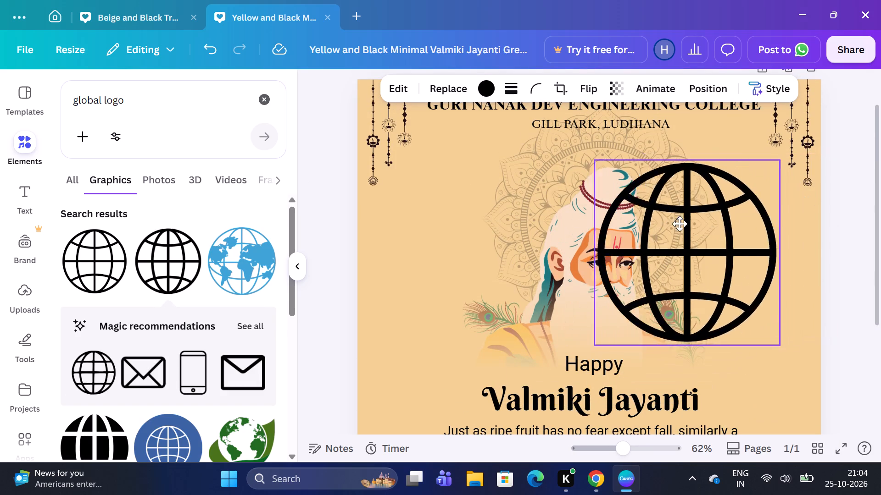
drag(680, 224, 639, 231)
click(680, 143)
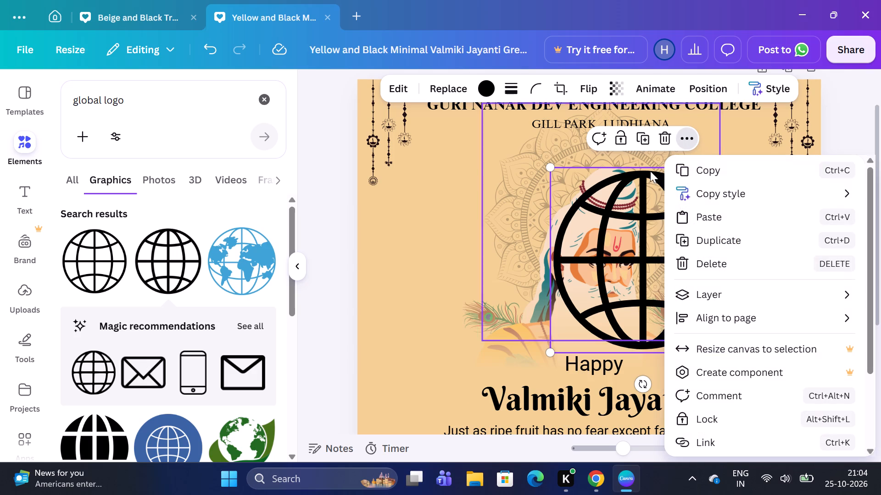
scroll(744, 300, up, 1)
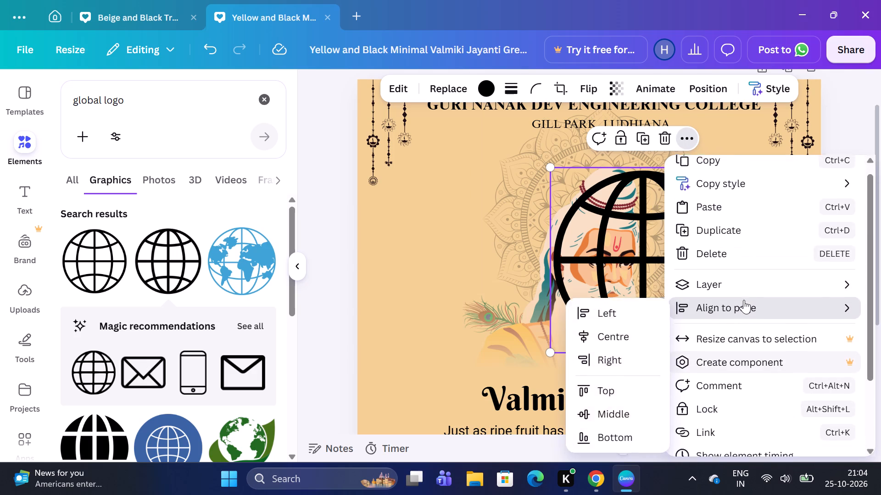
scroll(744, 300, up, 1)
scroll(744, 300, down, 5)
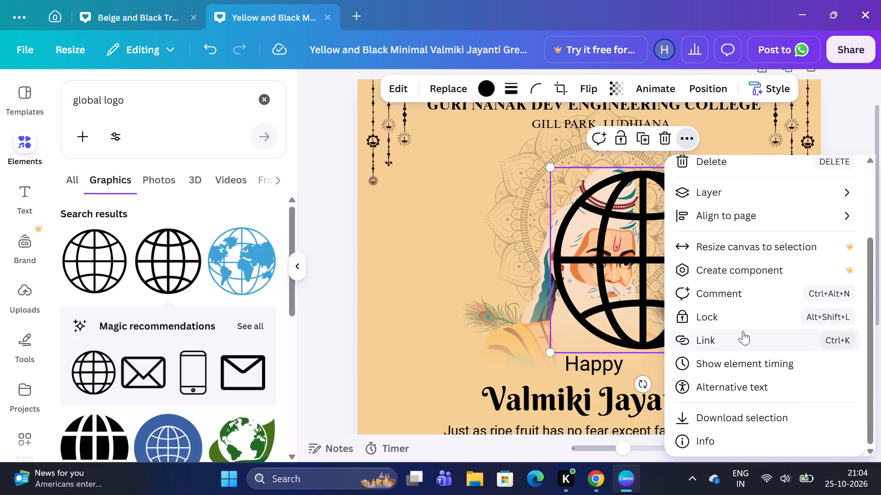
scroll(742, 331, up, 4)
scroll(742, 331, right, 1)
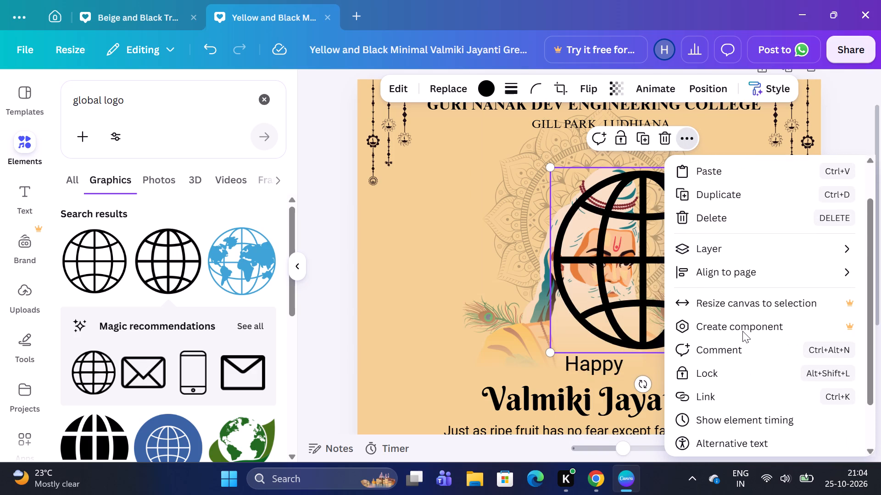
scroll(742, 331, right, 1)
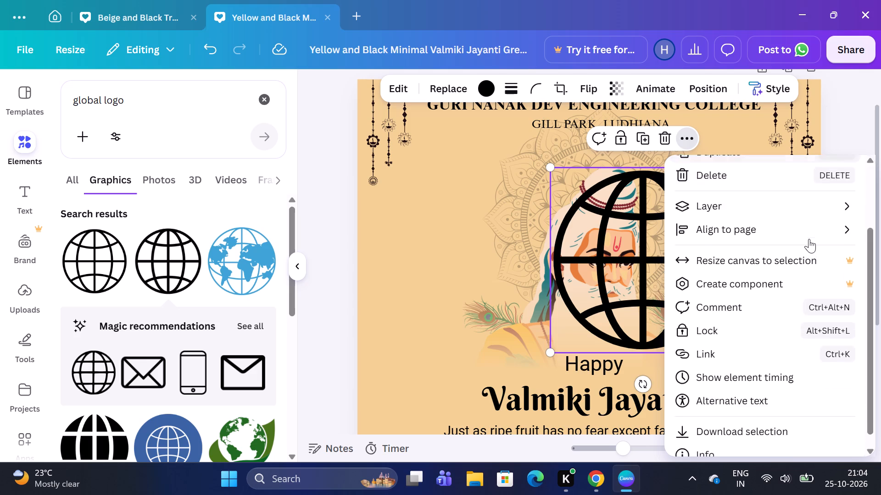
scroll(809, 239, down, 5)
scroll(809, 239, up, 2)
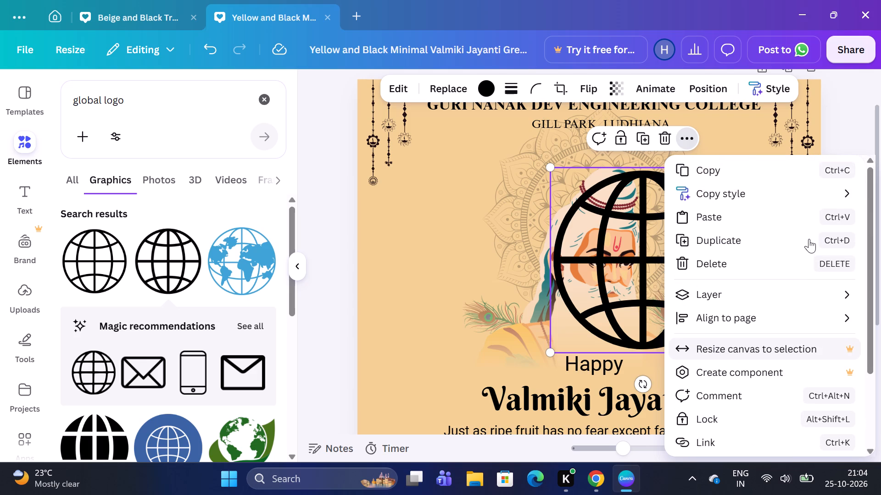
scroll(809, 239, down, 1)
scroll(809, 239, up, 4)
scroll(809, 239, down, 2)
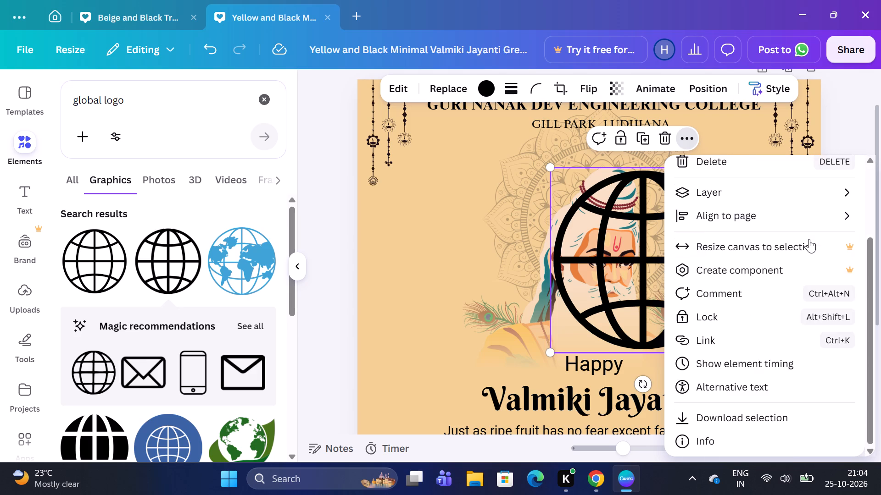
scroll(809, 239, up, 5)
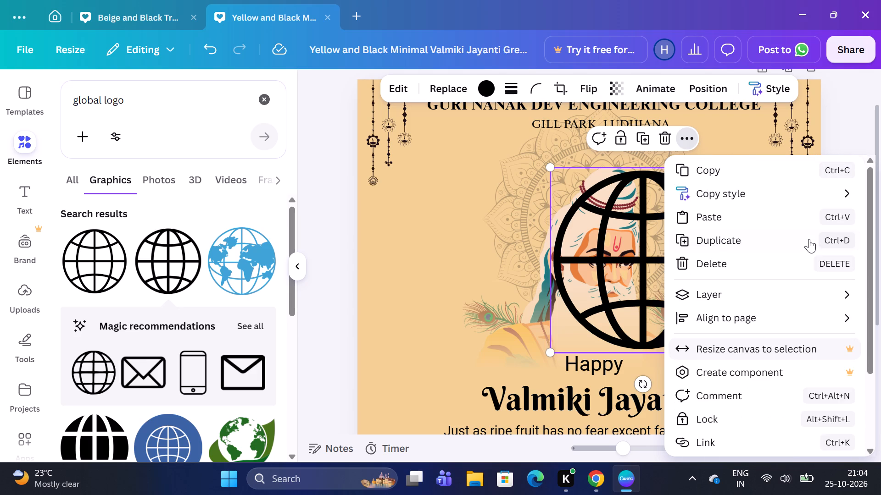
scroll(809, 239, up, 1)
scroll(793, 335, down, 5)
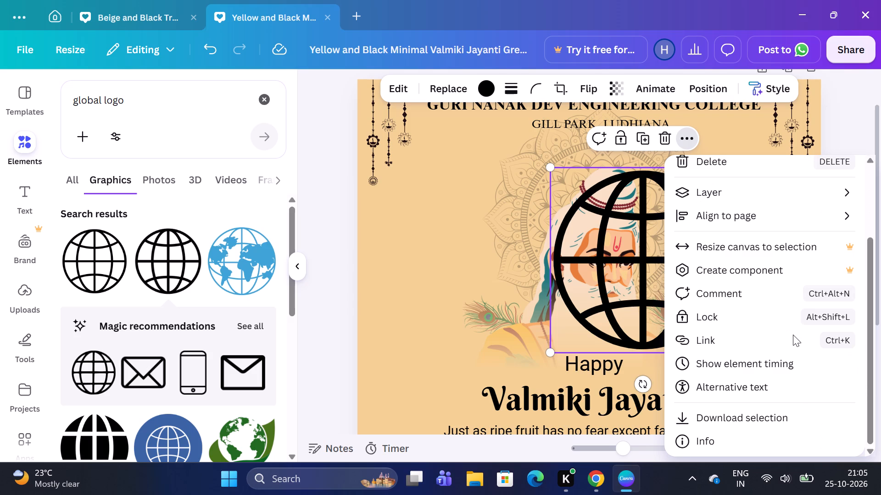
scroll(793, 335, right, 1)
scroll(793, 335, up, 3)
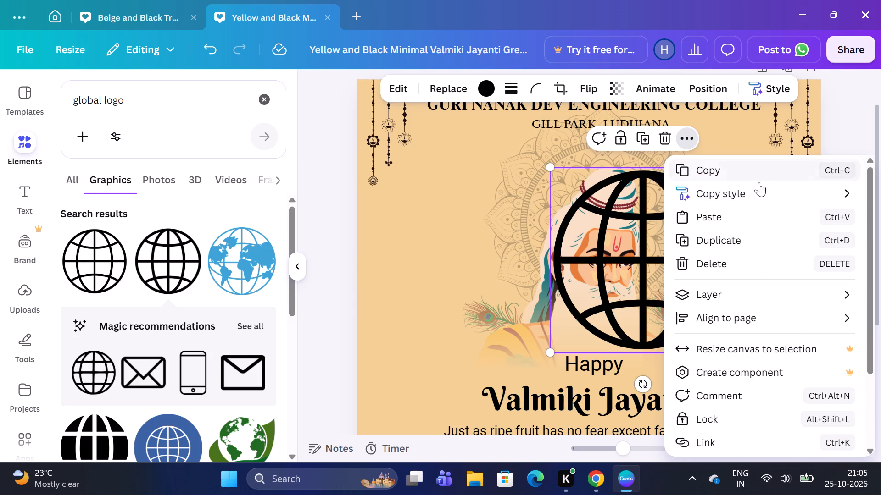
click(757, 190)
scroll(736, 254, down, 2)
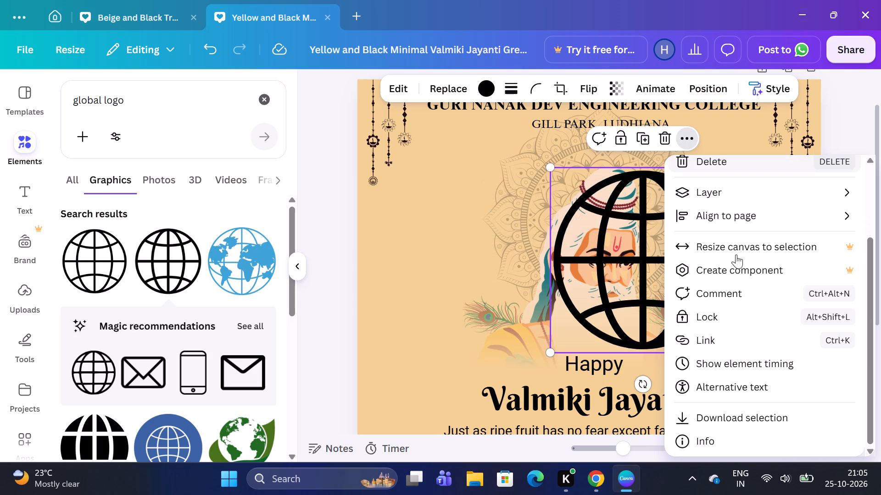
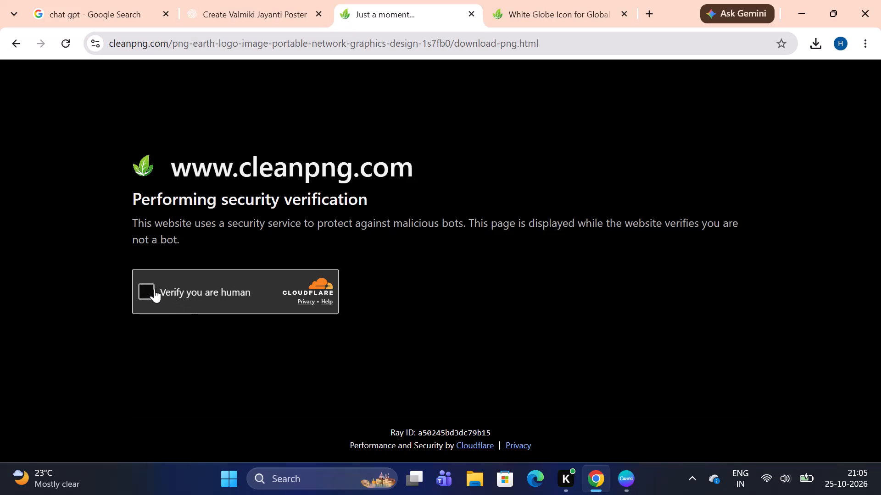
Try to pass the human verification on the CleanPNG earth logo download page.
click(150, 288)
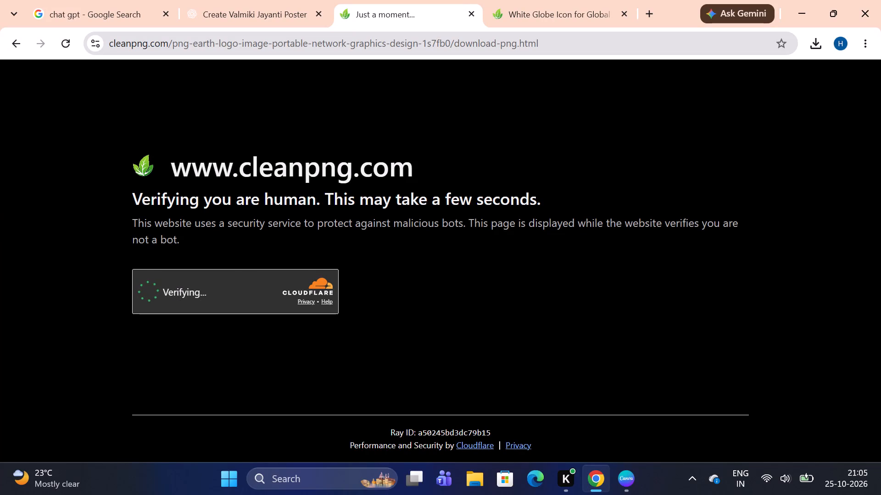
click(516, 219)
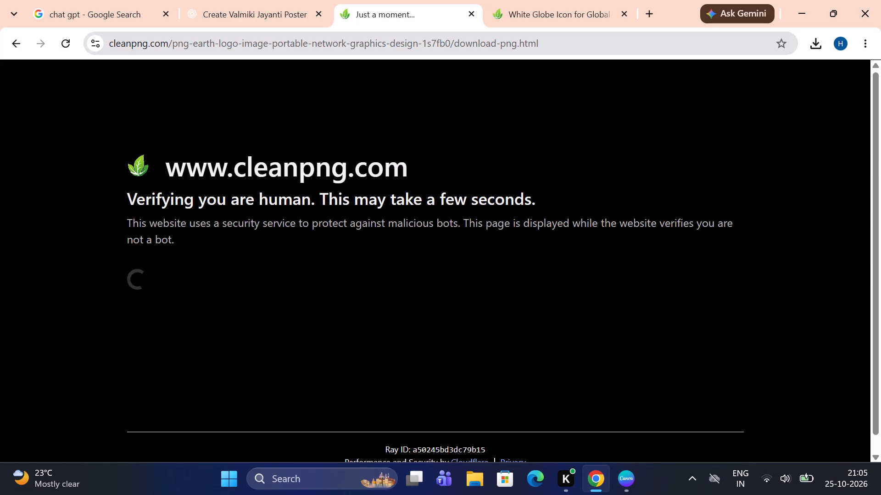
Check the computer's Wi-Fi connection to the S21 network in the list of available networks.
click(782, 477)
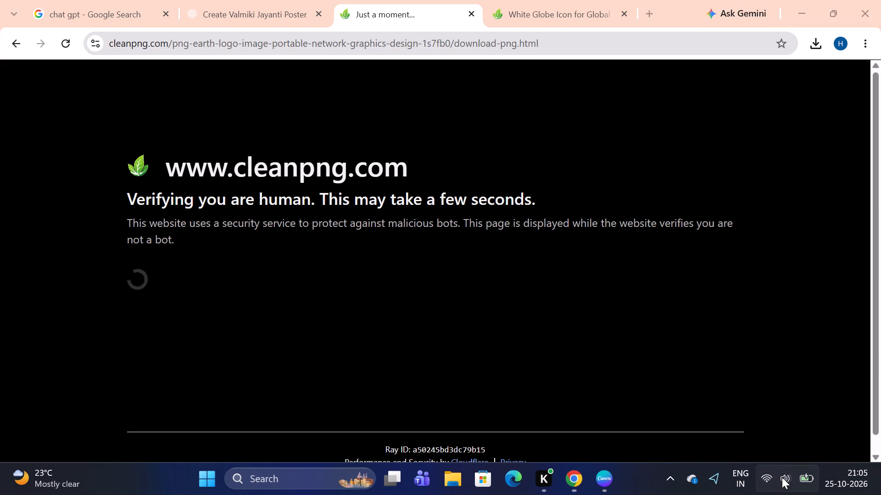
click(696, 239)
click(689, 221)
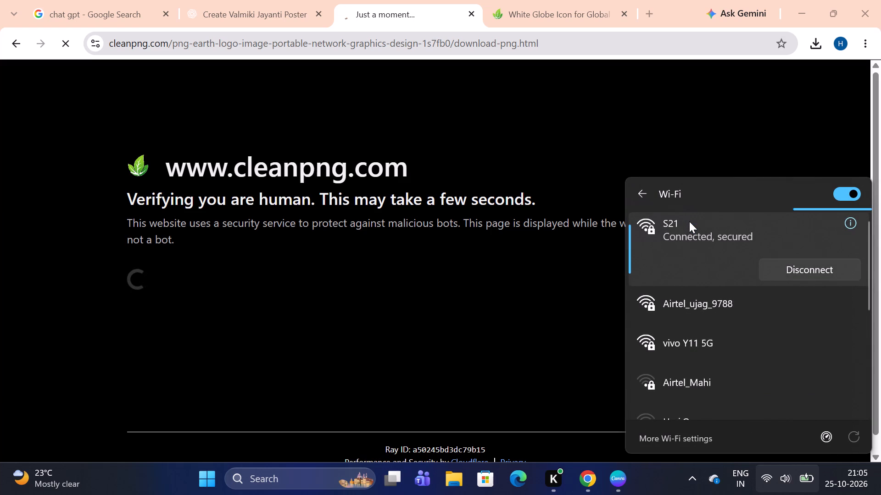
click(423, 114)
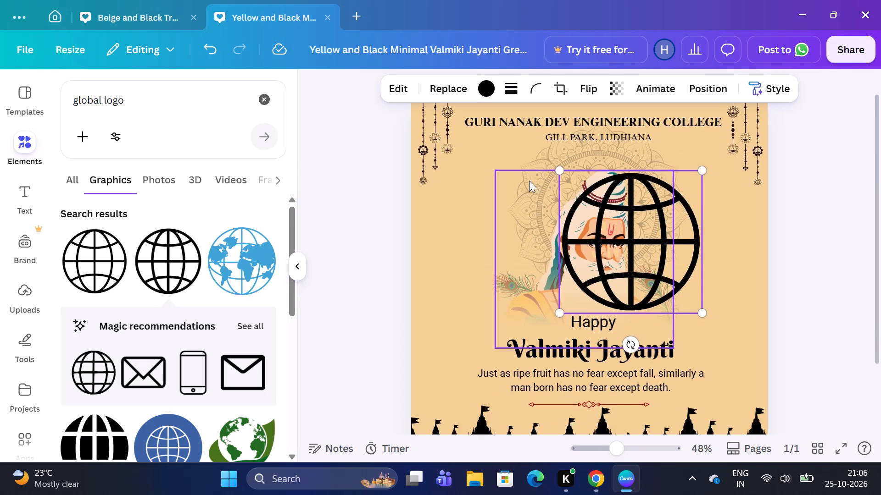
In Canva, move the black wireframe globe off the sage's face to the left side of the poster.
drag(599, 207, 559, 197)
click(559, 197)
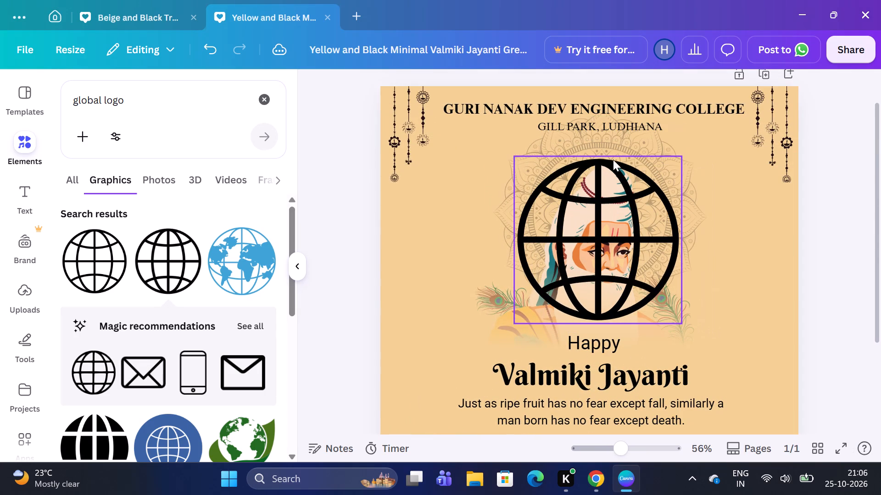
drag(581, 178, 482, 172)
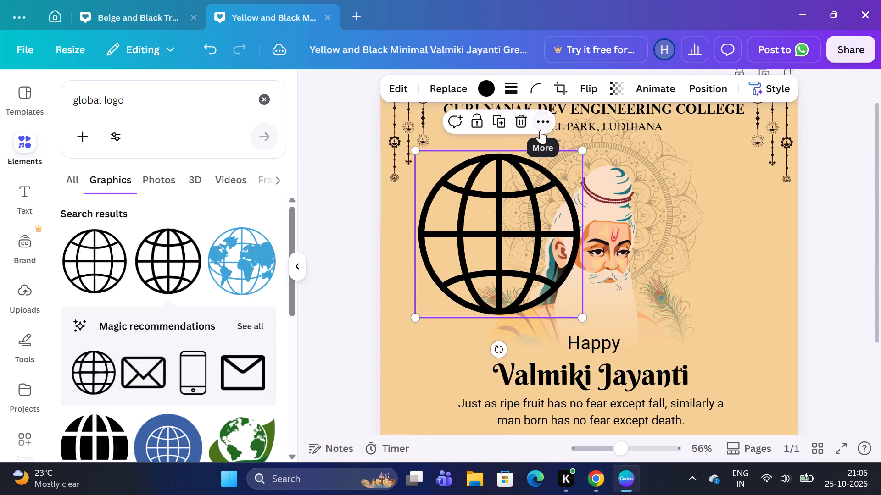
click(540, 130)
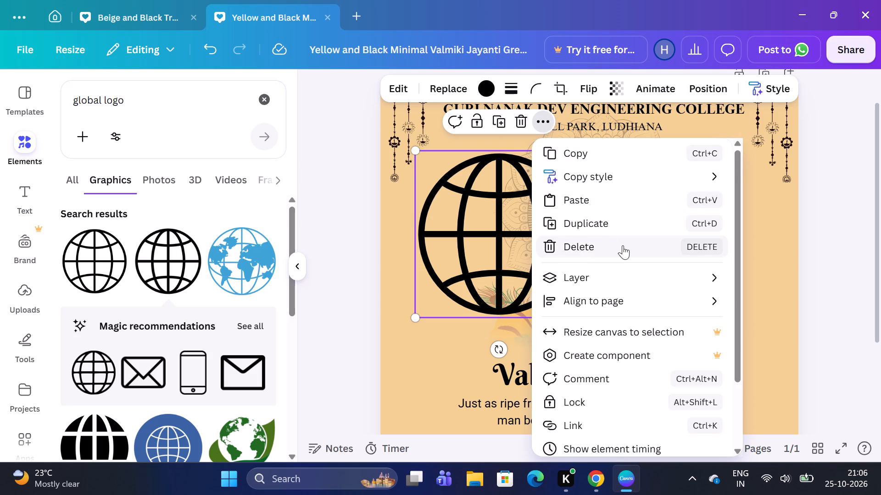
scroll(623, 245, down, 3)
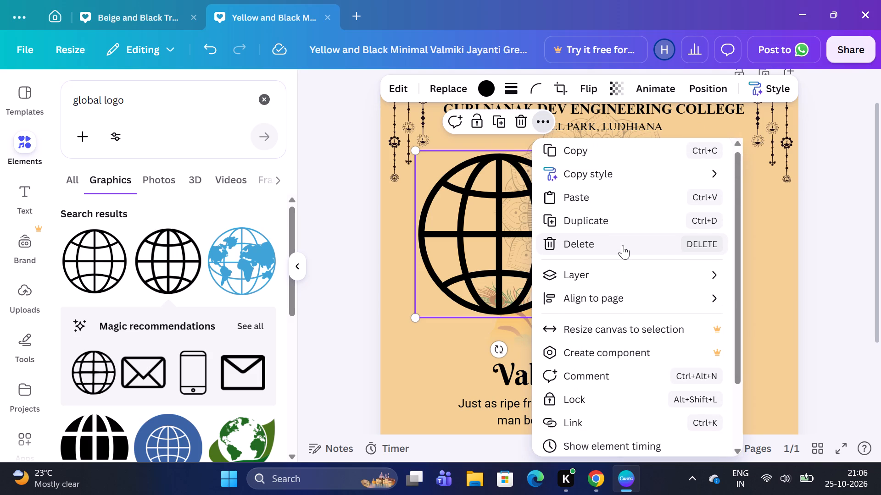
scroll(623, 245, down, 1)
Recolour the black globe white and move it down over the greeting text.
click(487, 83)
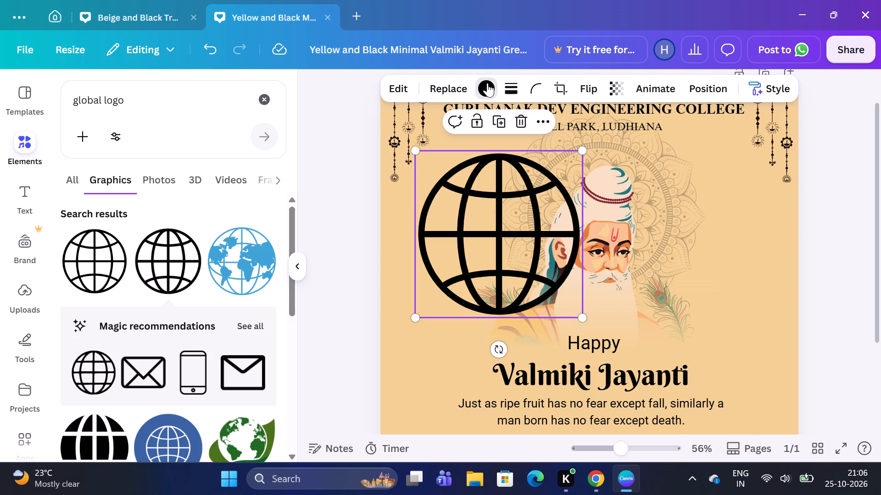
click(259, 177)
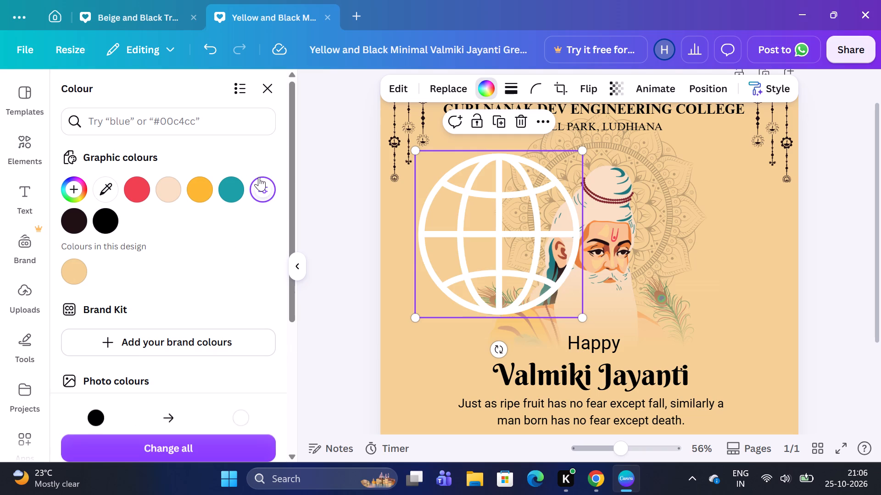
scroll(656, 298, down, 2)
drag(546, 158, 694, 346)
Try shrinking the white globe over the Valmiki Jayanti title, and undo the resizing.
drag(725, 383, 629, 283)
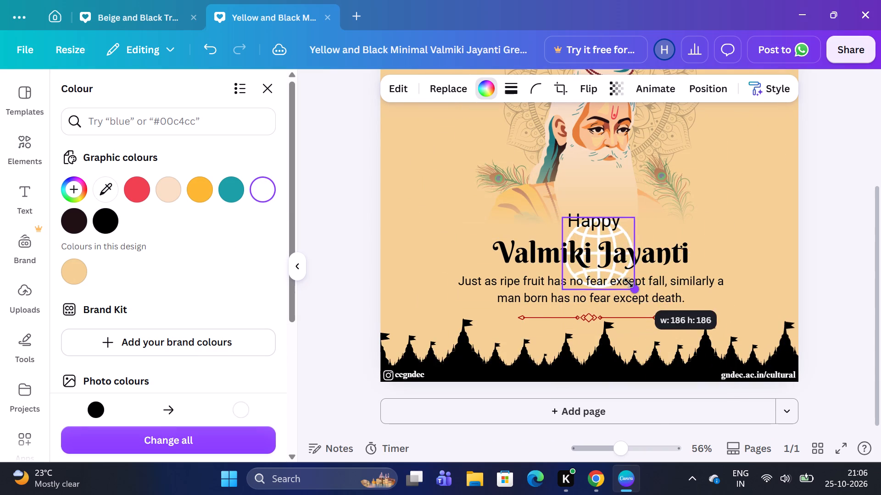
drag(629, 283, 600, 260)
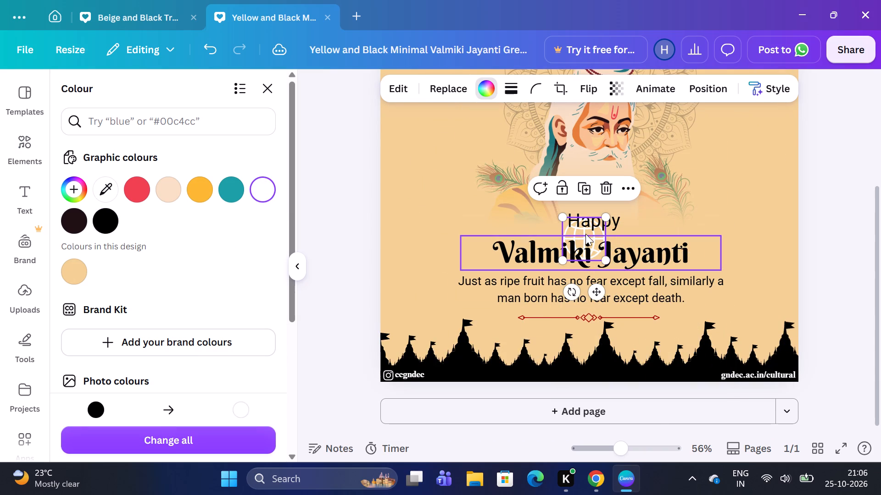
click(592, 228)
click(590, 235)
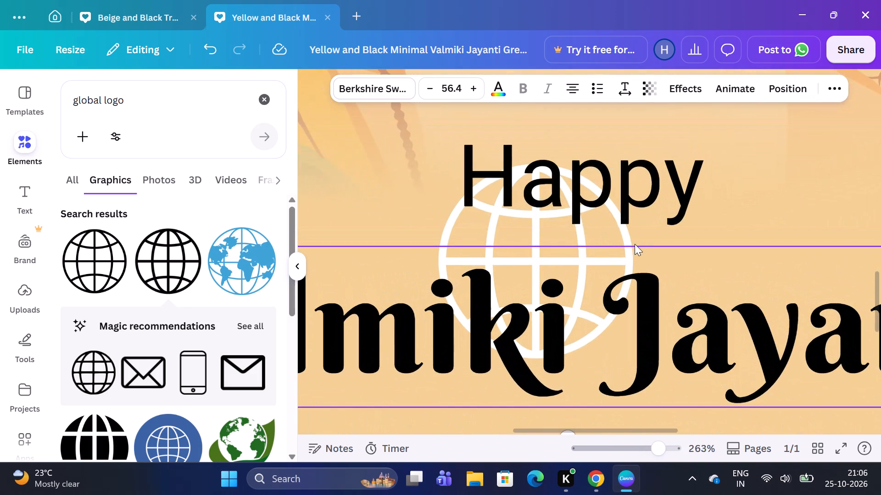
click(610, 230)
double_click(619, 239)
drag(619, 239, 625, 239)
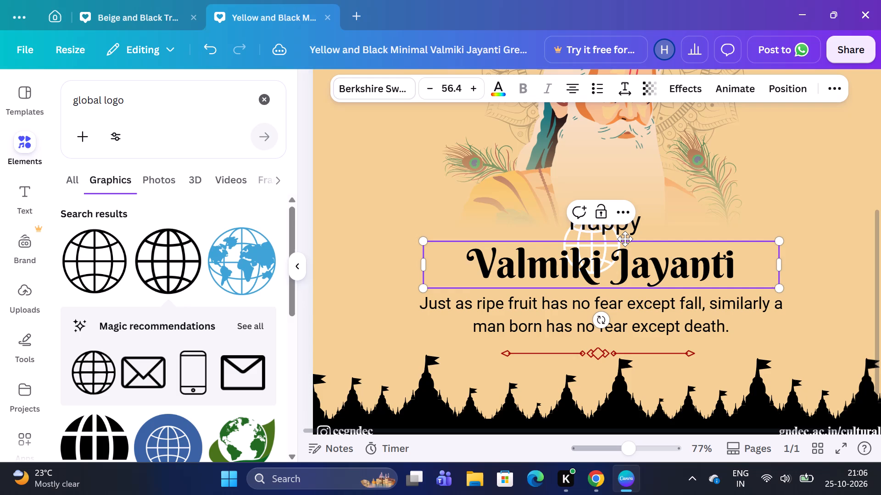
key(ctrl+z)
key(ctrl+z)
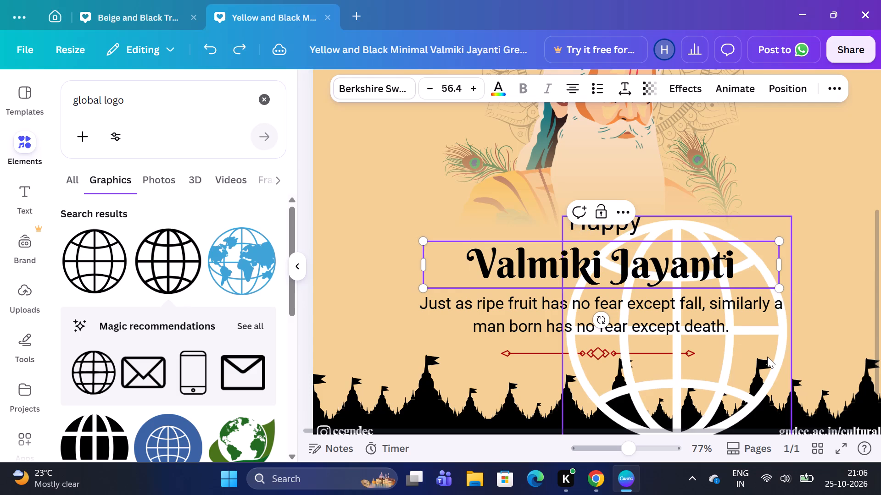
Scale the white globe down to a small icon and move it beside the red divider above the temple skyline.
drag(767, 357, 792, 291)
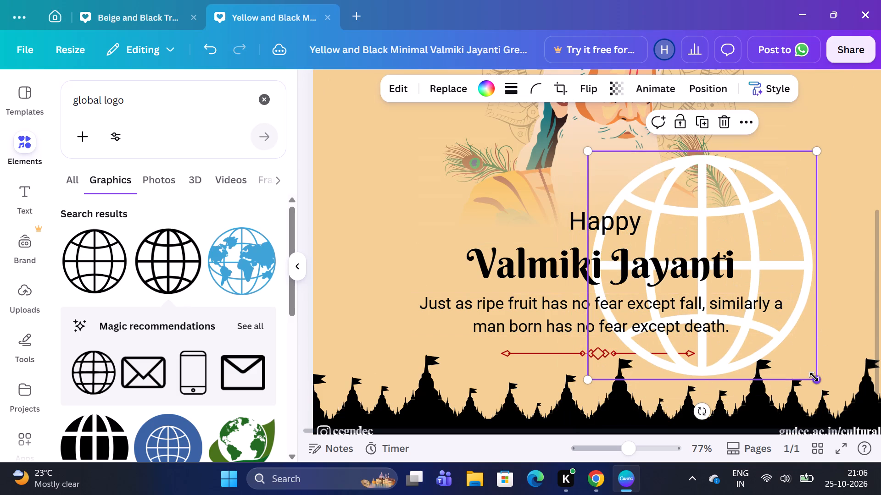
drag(814, 377, 703, 239)
drag(663, 201, 808, 233)
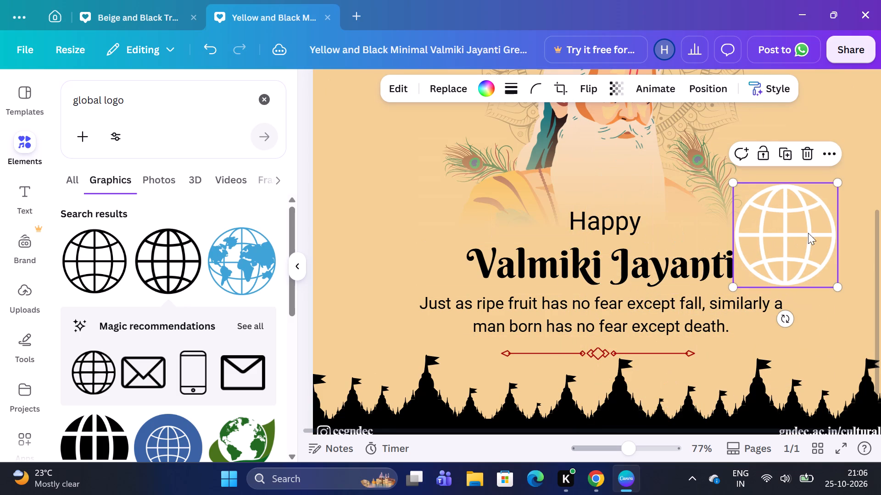
drag(838, 284, 778, 224)
scroll(778, 224, down, 1)
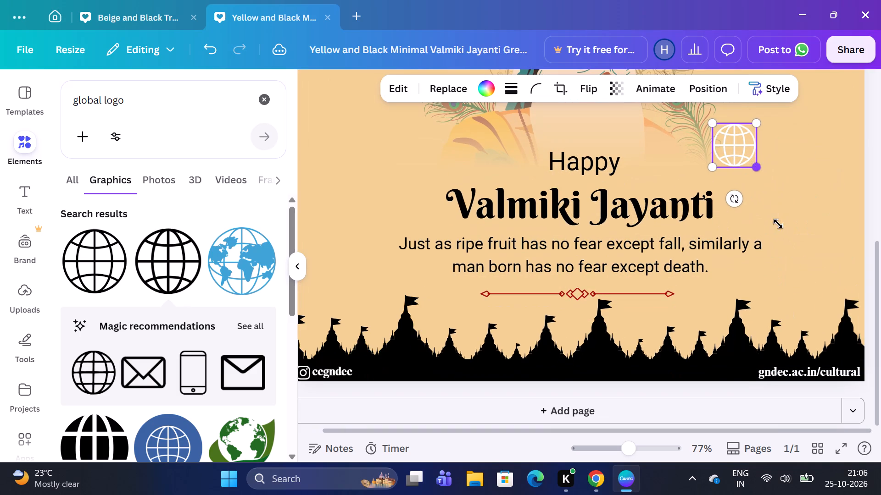
scroll(778, 224, down, 1)
drag(732, 139, 703, 278)
Shrink the globe further to about text height and place it in the black footer just before gndec.ac.in/cultural.
scroll(703, 278, down, 1)
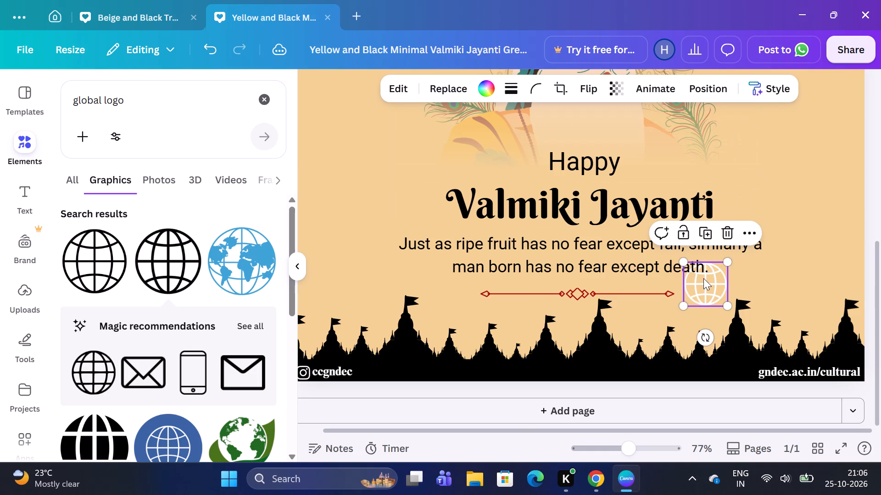
scroll(703, 278, down, 3)
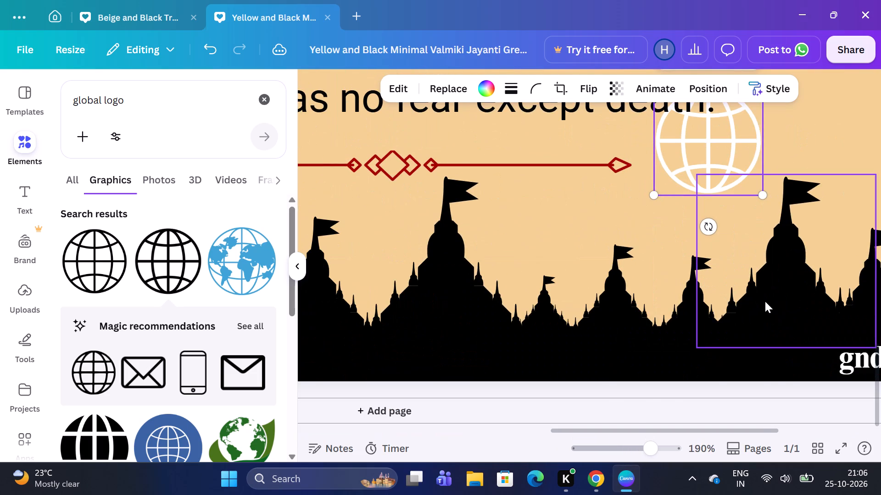
right_click(765, 301)
scroll(765, 301, left, 1)
click(850, 219)
scroll(850, 219, left, 1)
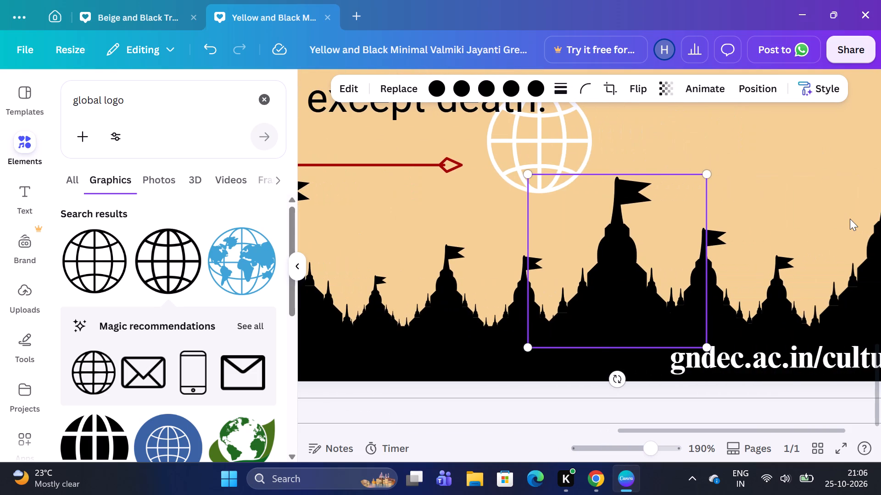
scroll(850, 219, left, 1)
drag(533, 137, 564, 215)
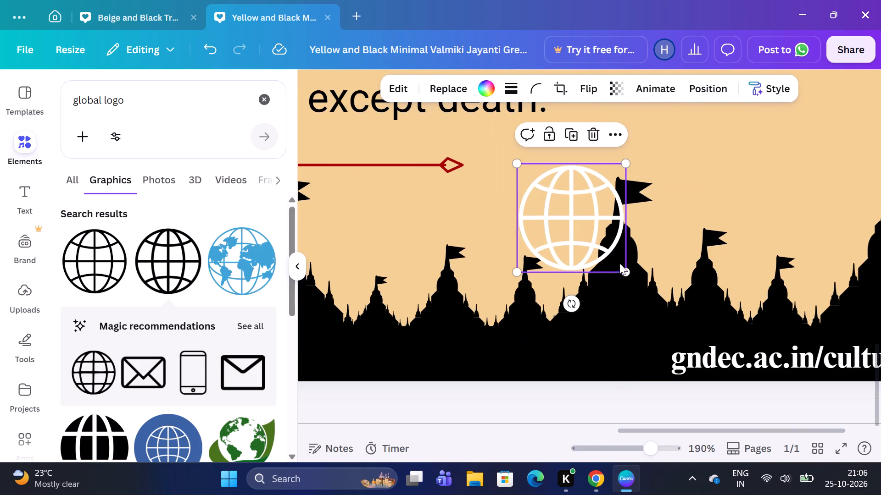
drag(625, 272, 543, 214)
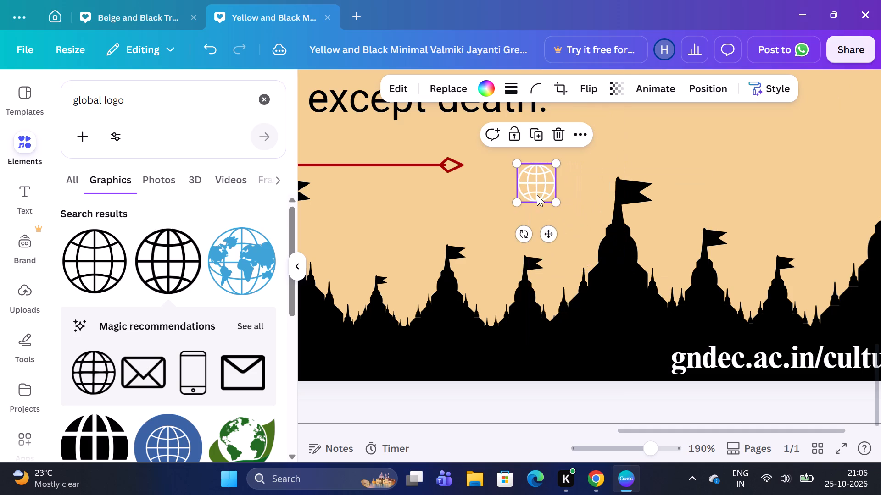
drag(534, 184, 636, 362)
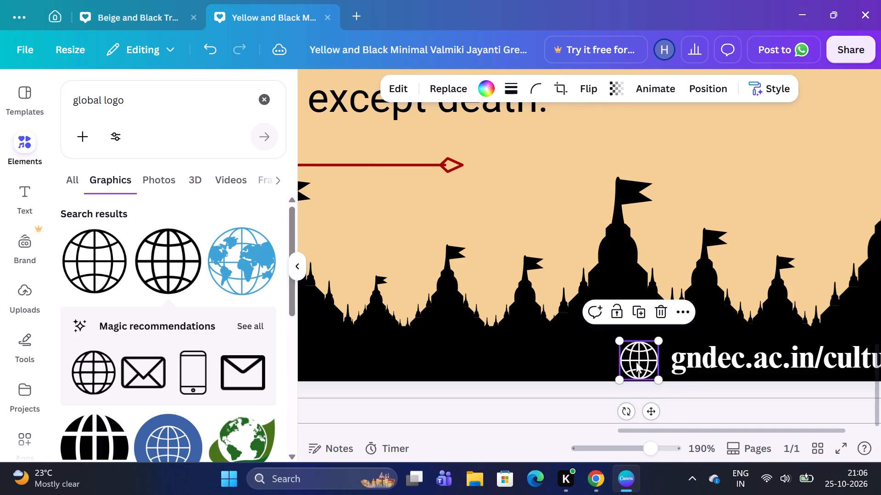
Fine-tune the footer globe's size and position so it lines up closely with the gndec.ac.in/cultural text.
click(660, 374)
drag(660, 374, 643, 361)
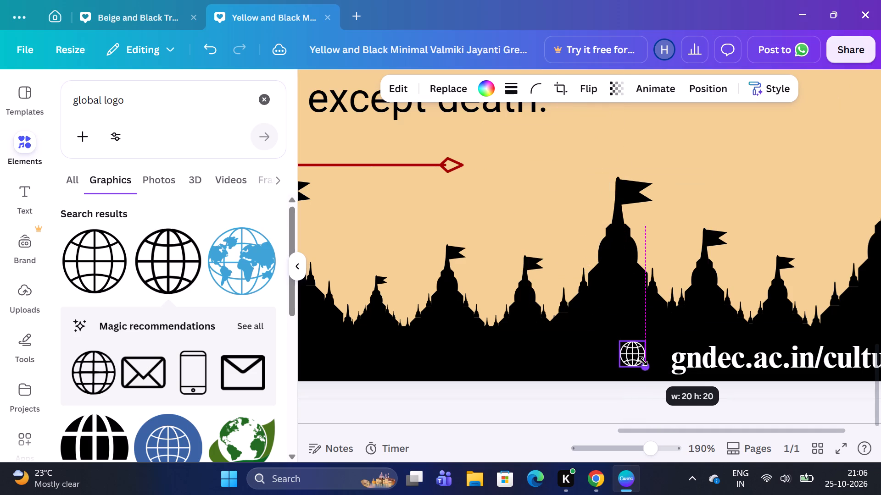
drag(643, 361, 650, 368)
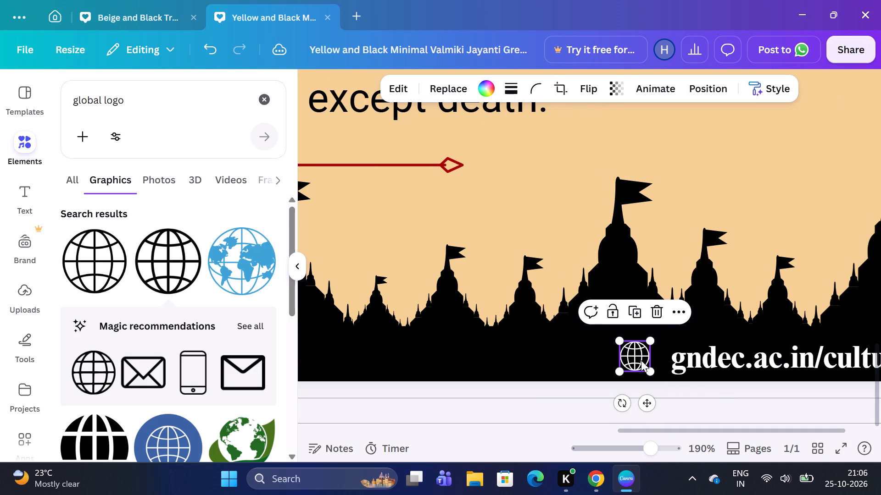
drag(636, 357, 649, 362)
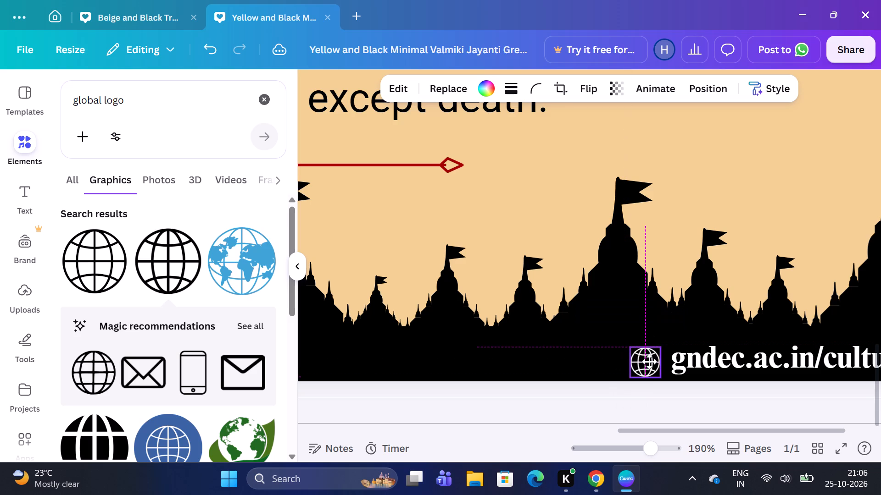
drag(649, 362, 649, 359)
click(661, 370)
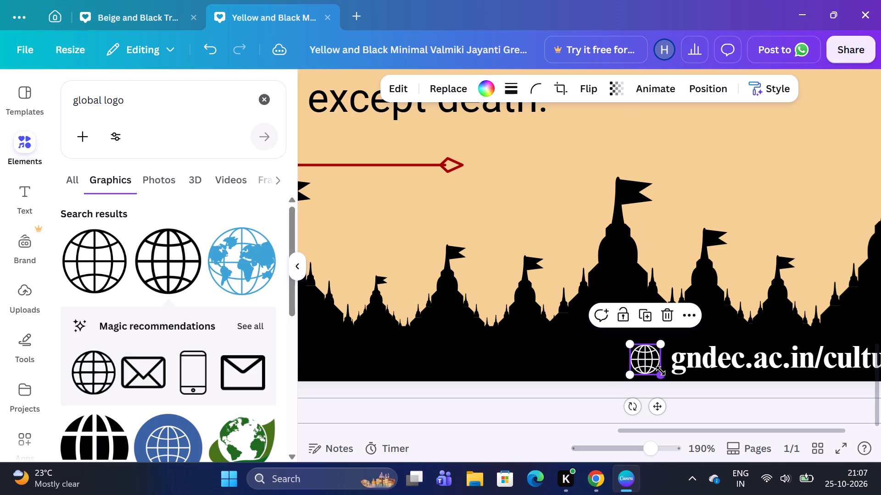
click(652, 364)
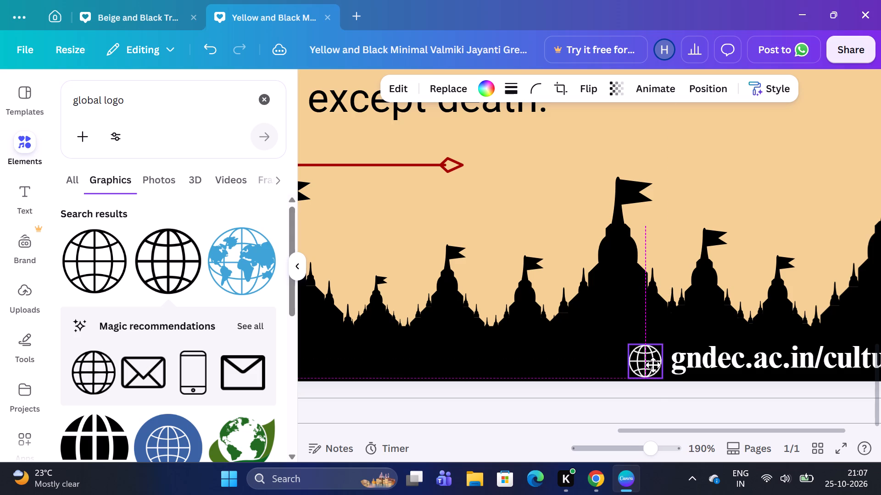
click(747, 245)
Shrink the footer globe slightly and move it closer to the start of the gndec.ac.in/cultural text.
scroll(624, 214, down, 1)
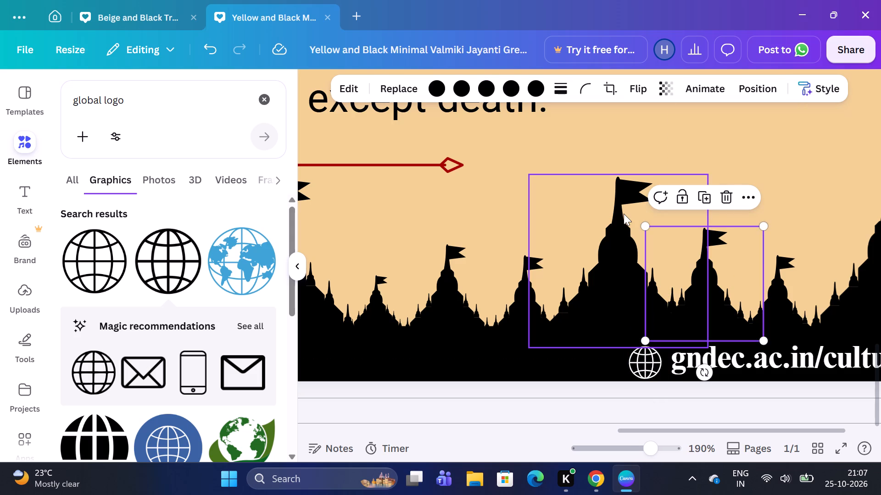
scroll(624, 214, down, 1)
click(651, 365)
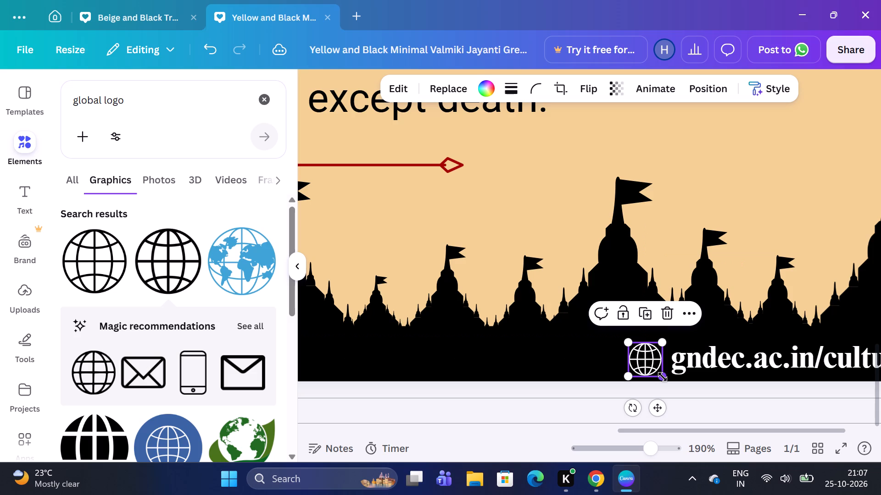
drag(663, 377, 656, 372)
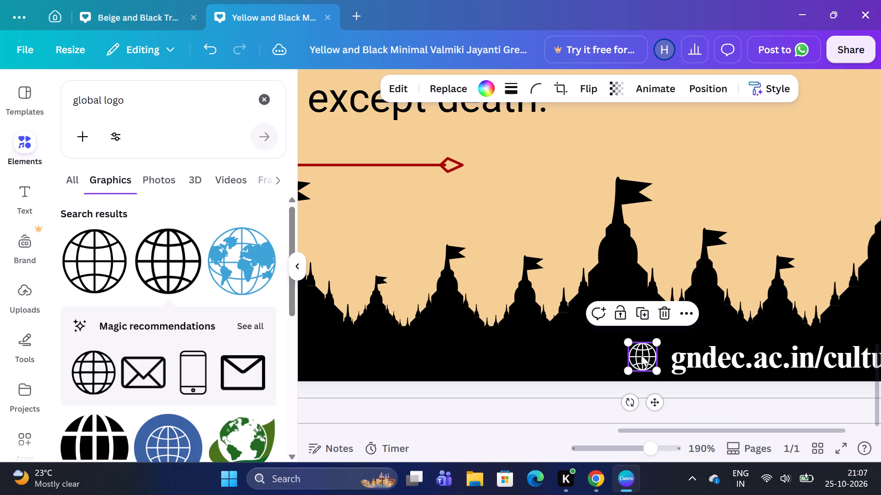
drag(641, 355, 649, 360)
click(734, 244)
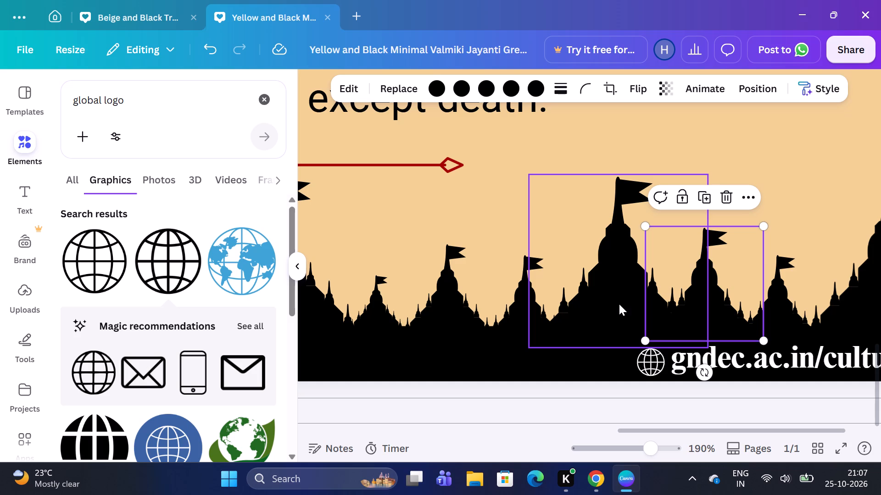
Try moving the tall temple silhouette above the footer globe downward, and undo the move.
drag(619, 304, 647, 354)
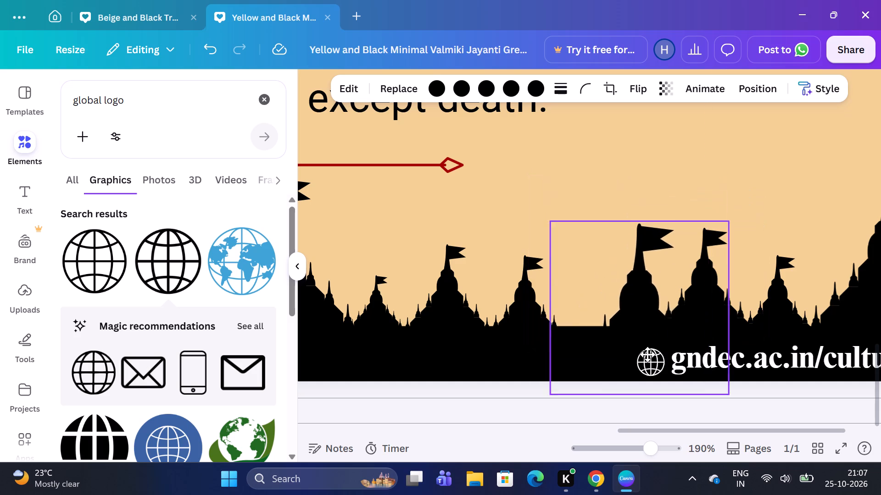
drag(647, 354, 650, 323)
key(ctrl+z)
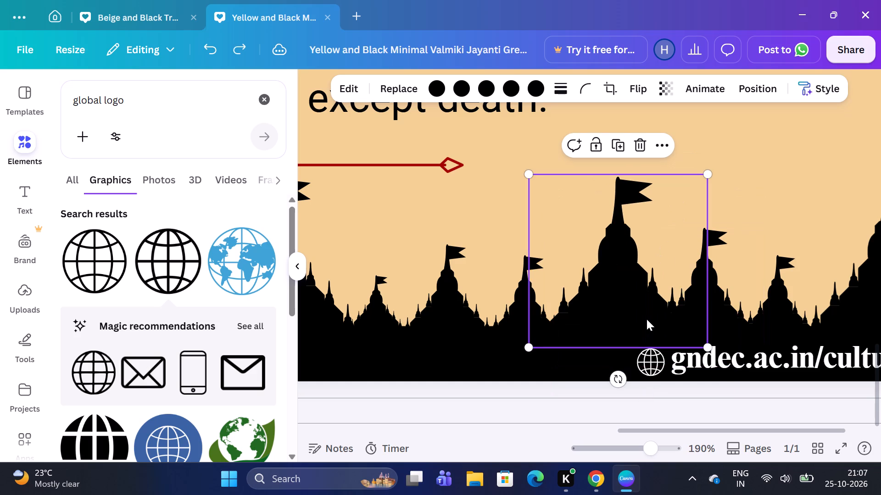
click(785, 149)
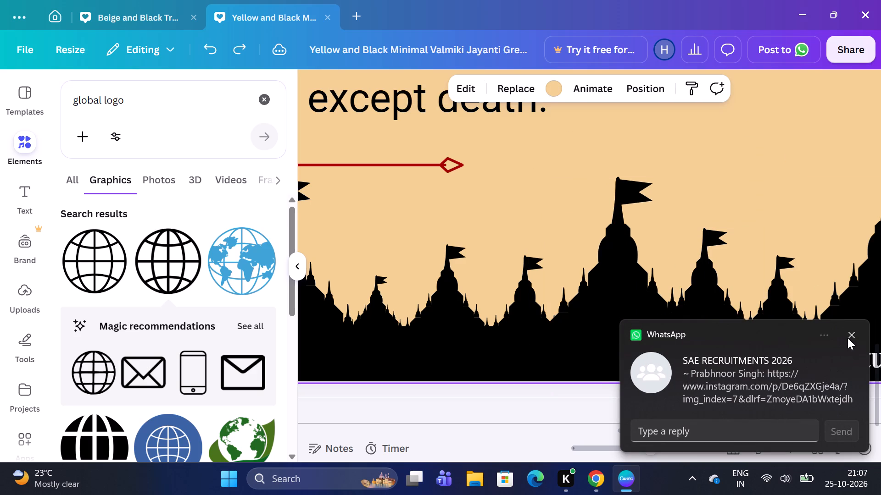
Dismiss the WhatsApp notification and nudge the footer globe to align it with the gndec.ac.in/cultural text.
click(848, 338)
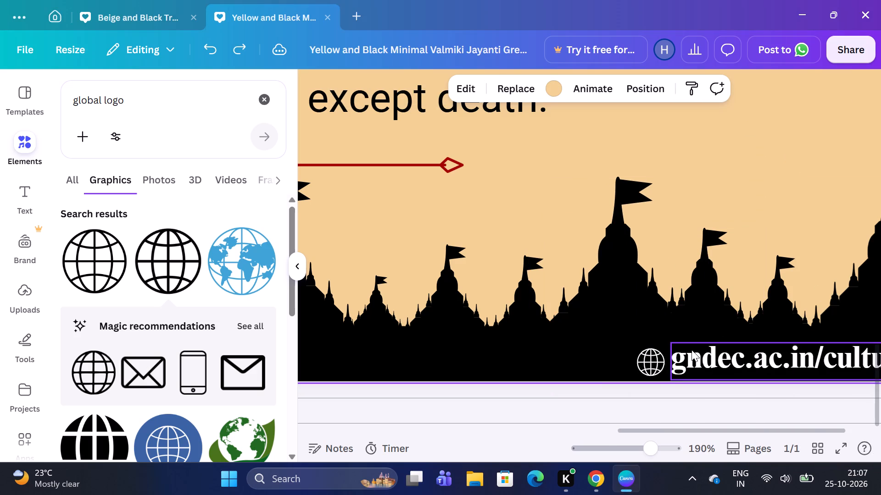
click(654, 359)
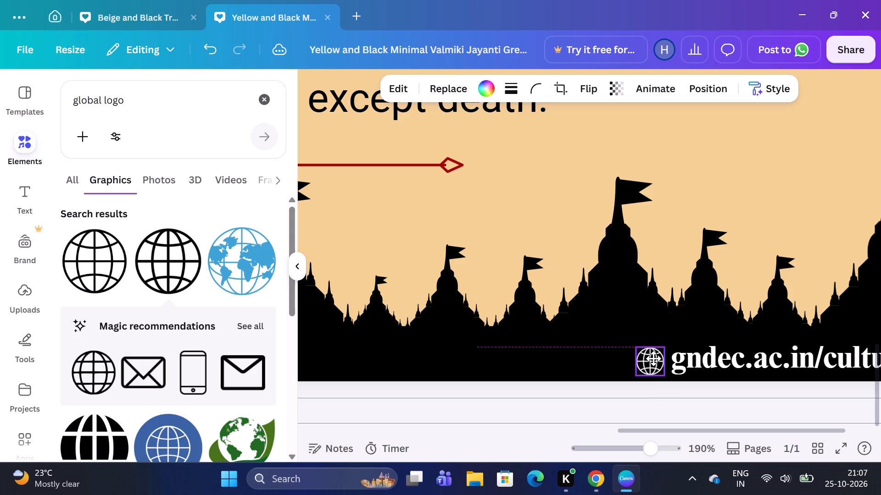
click(762, 214)
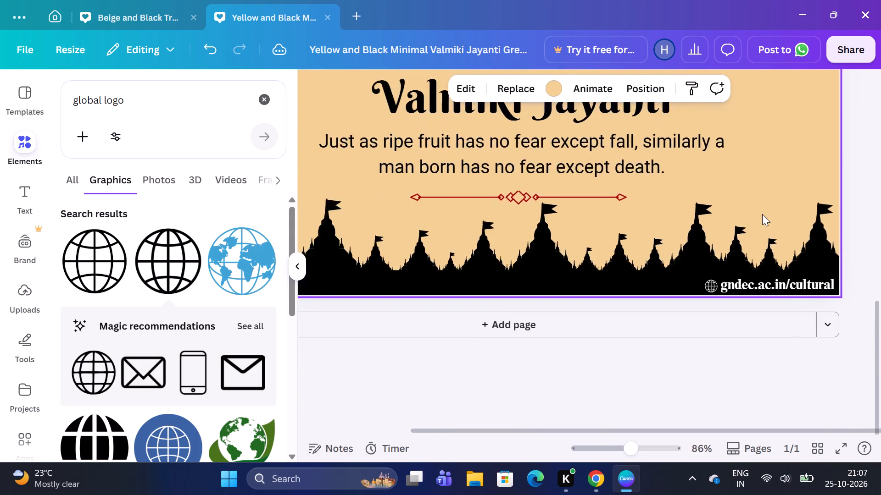
Review the whole poster from the college heading and portrait down to the footer handle and web address.
scroll(627, 194, up, 4)
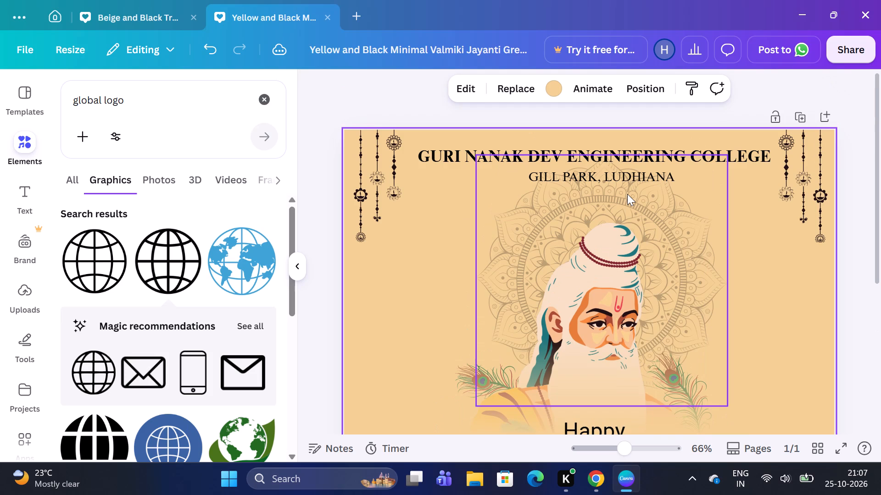
right_click(627, 194)
scroll(627, 194, down, 1)
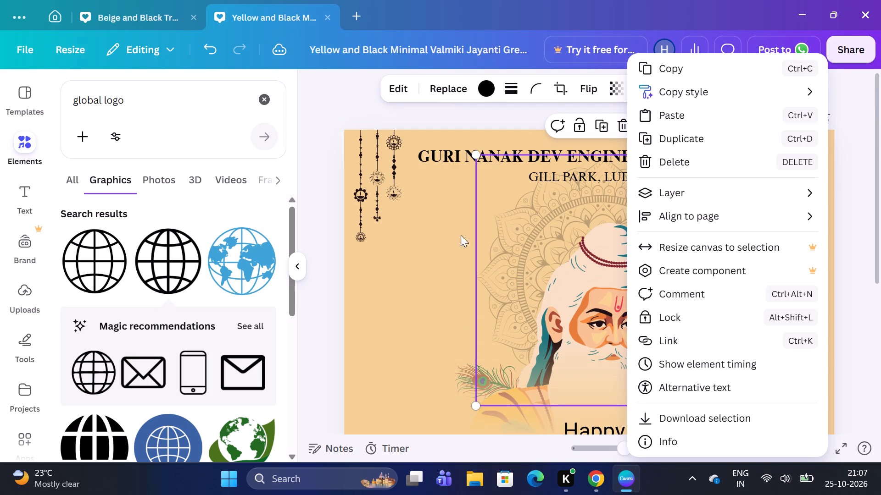
click(409, 236)
scroll(472, 271, down, 5)
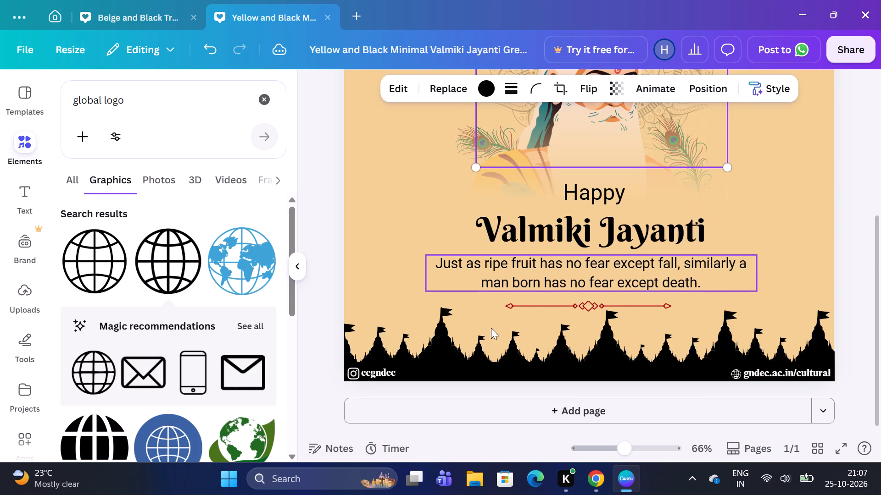
scroll(491, 328, up, 1)
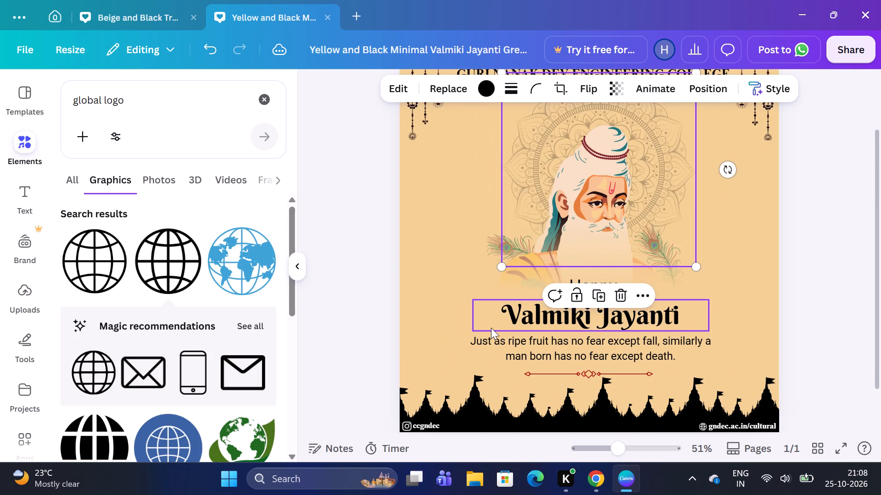
Switch to Chrome and close the CleanPNG security verification tab.
click(137, 27)
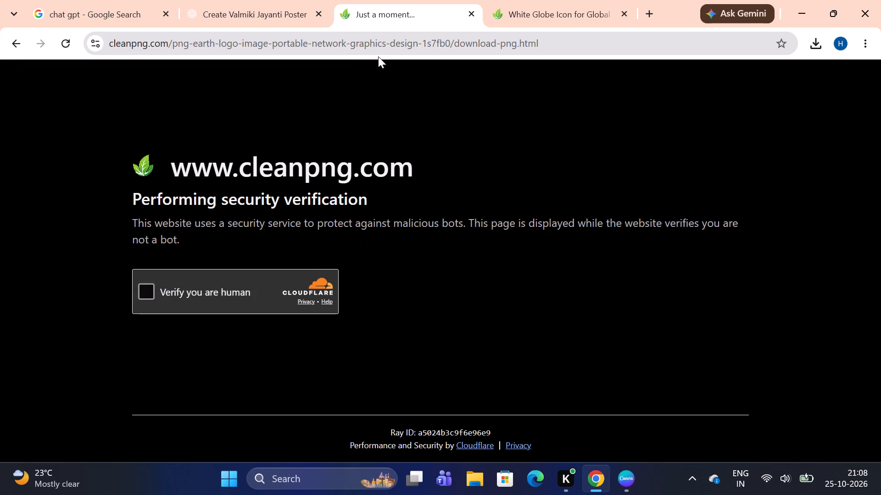
click(472, 16)
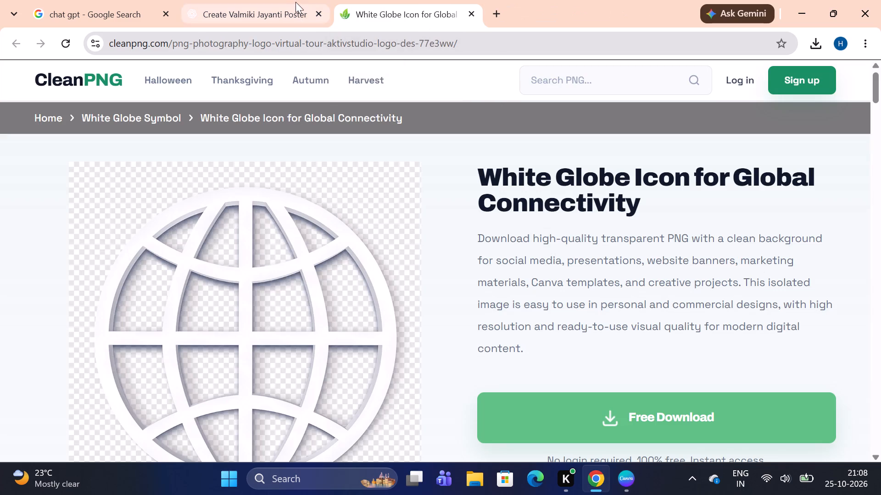
click(296, 2)
scroll(373, 173, up, 5)
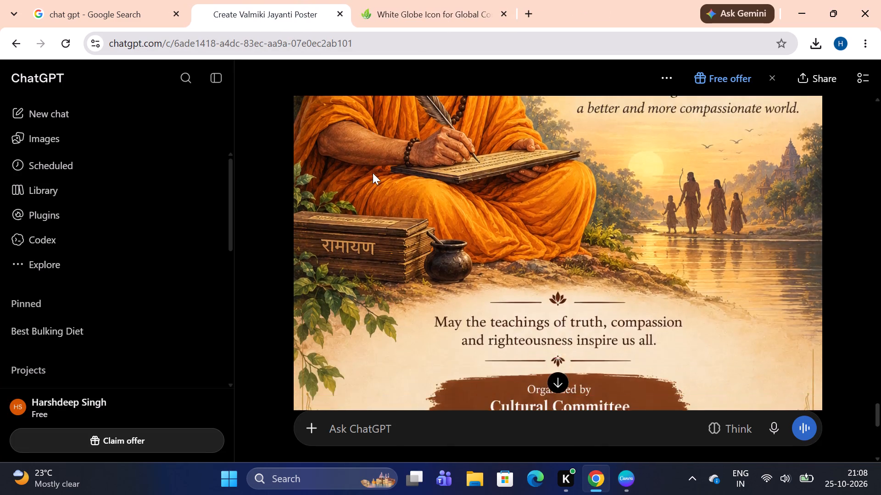
scroll(373, 173, up, 1)
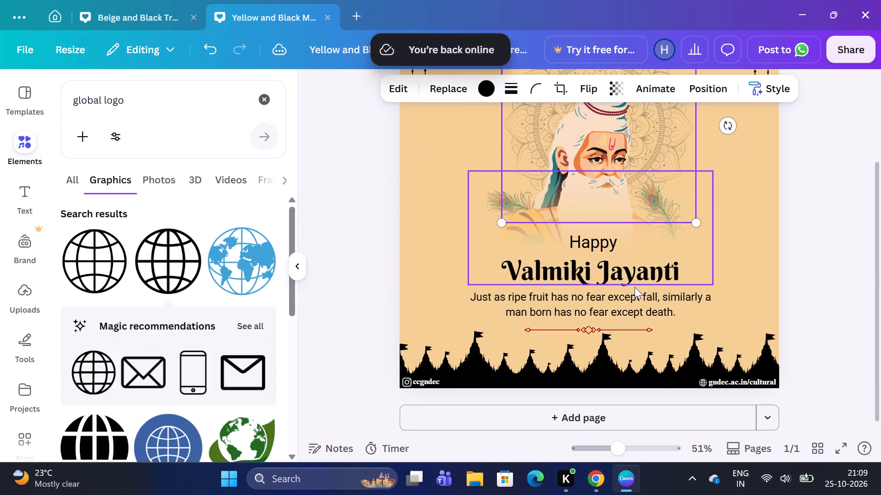
drag(617, 322, 625, 310)
double_click(625, 310)
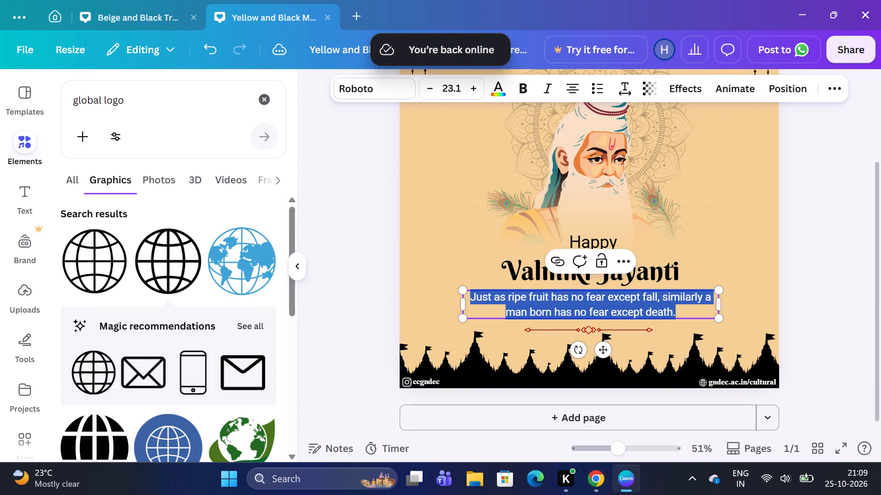
key(ctrl+b)
key(ctrl+v)
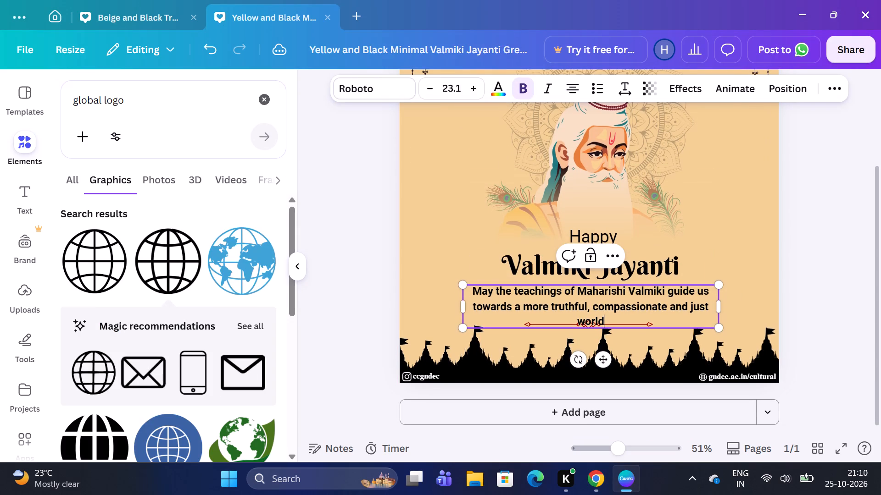
Remove the bold formatting from the whole blessing message under the title.
double_click(602, 306)
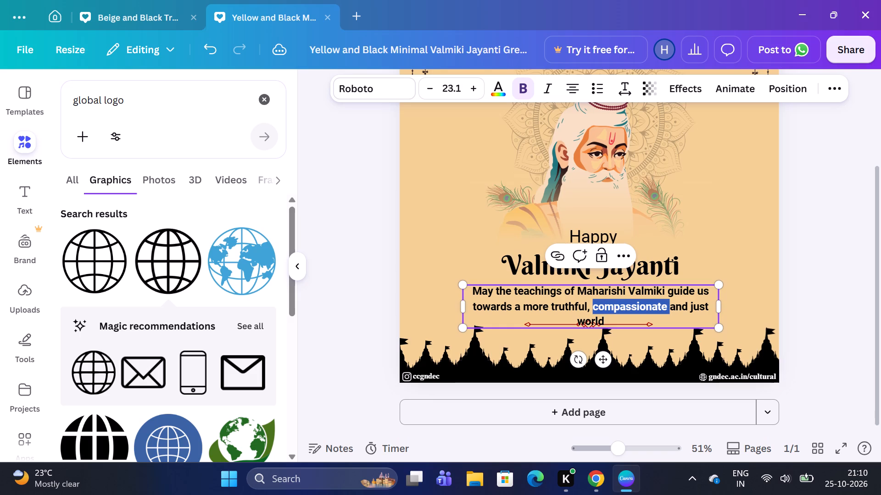
key(ctrl+a)
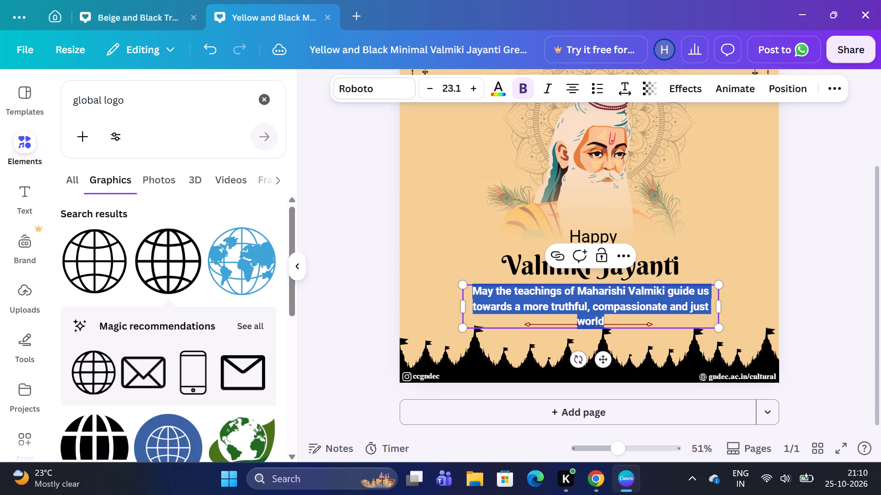
key(ctrl+b)
click(754, 221)
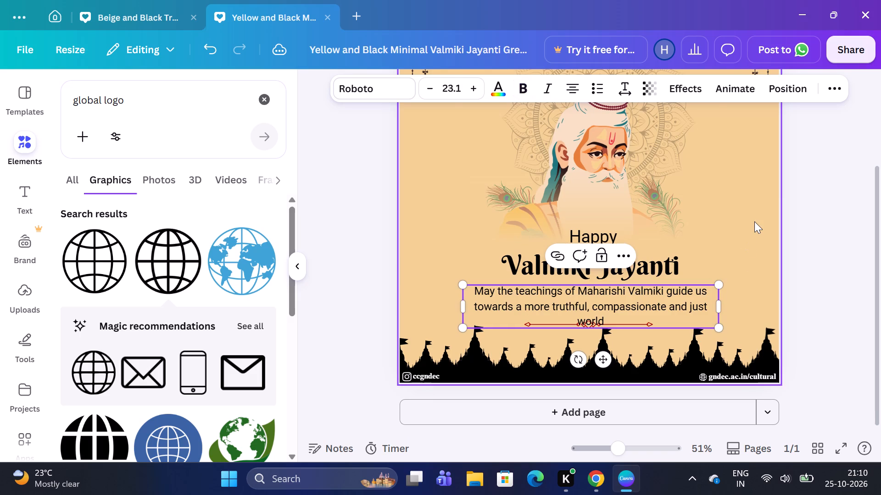
Widen the blessing message's text box so the text fits on two lines, and centre it beneath the "Valmiki Jayanti" title.
click(694, 302)
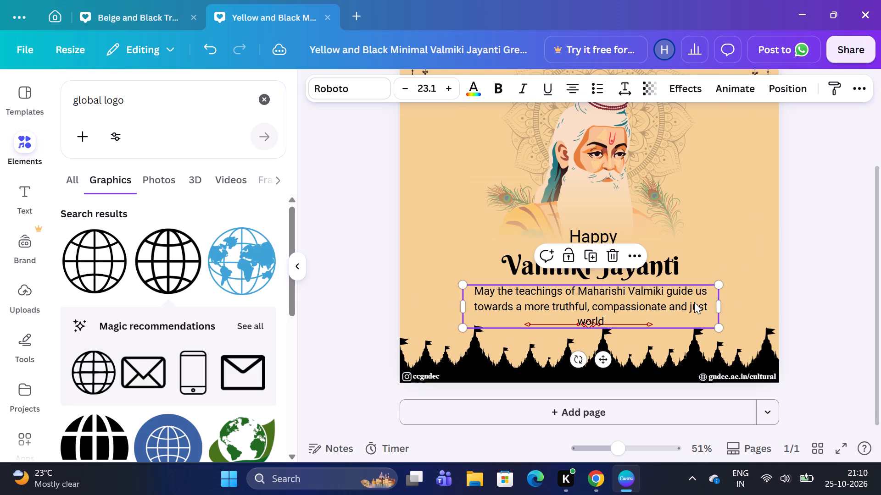
drag(719, 301, 702, 302)
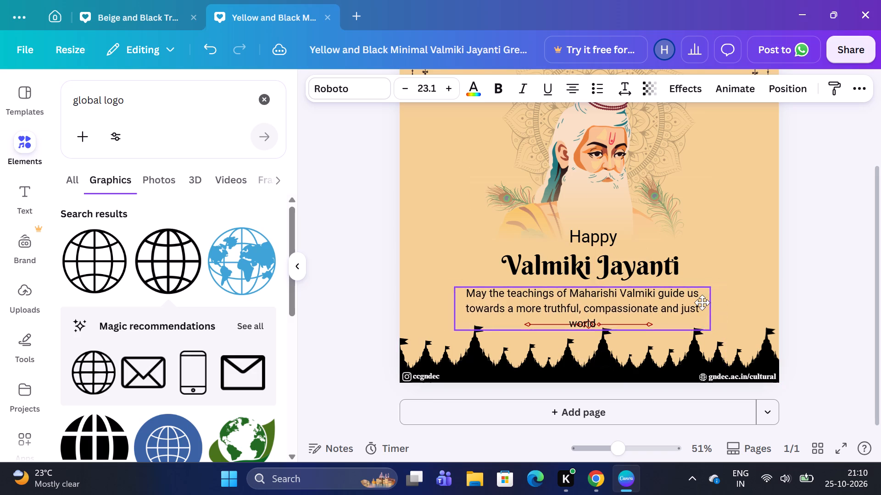
drag(702, 302, 710, 300)
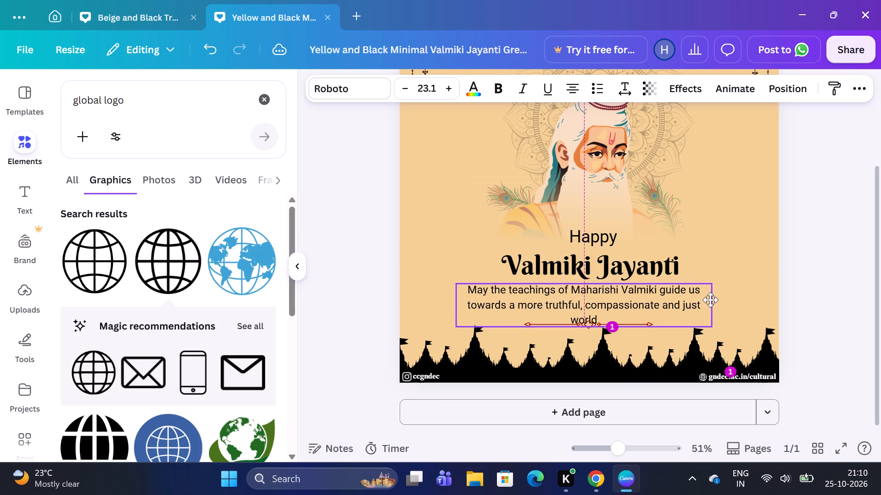
drag(710, 300, 710, 299)
drag(714, 303, 722, 302)
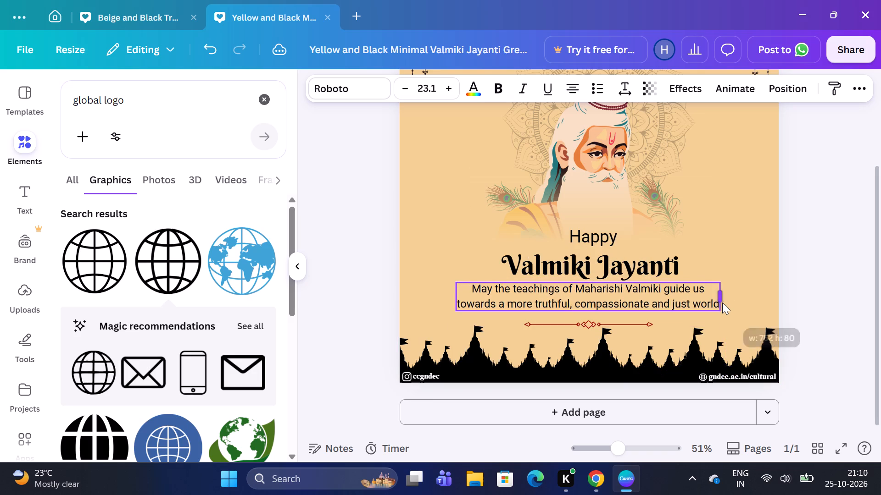
drag(722, 302, 722, 302)
click(606, 299)
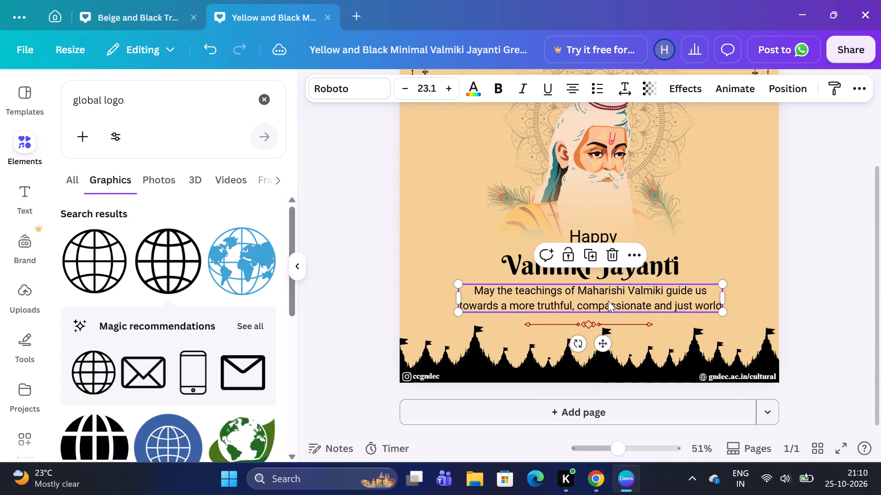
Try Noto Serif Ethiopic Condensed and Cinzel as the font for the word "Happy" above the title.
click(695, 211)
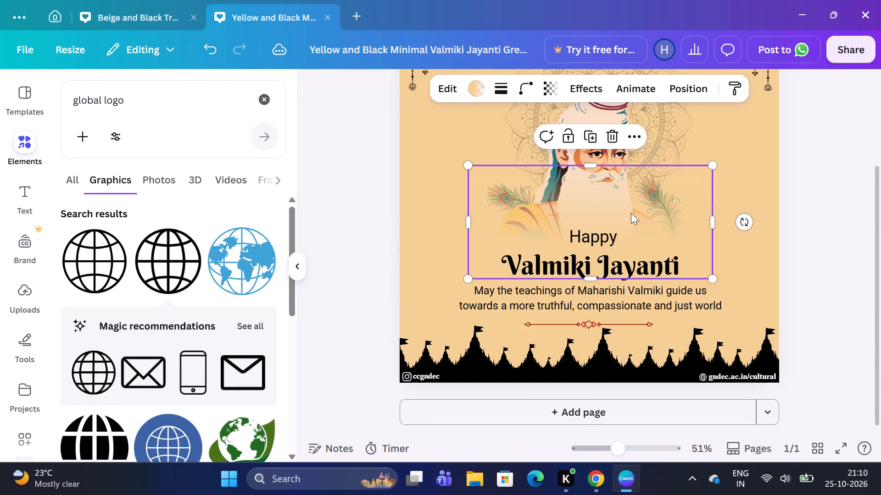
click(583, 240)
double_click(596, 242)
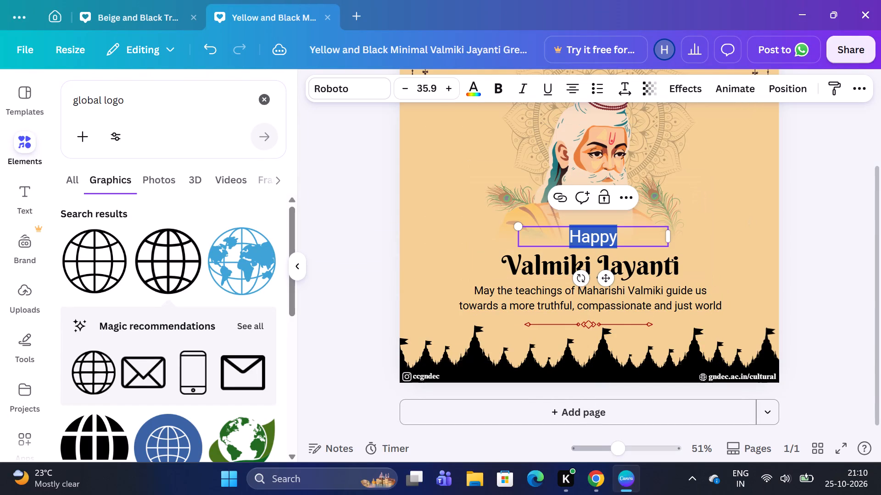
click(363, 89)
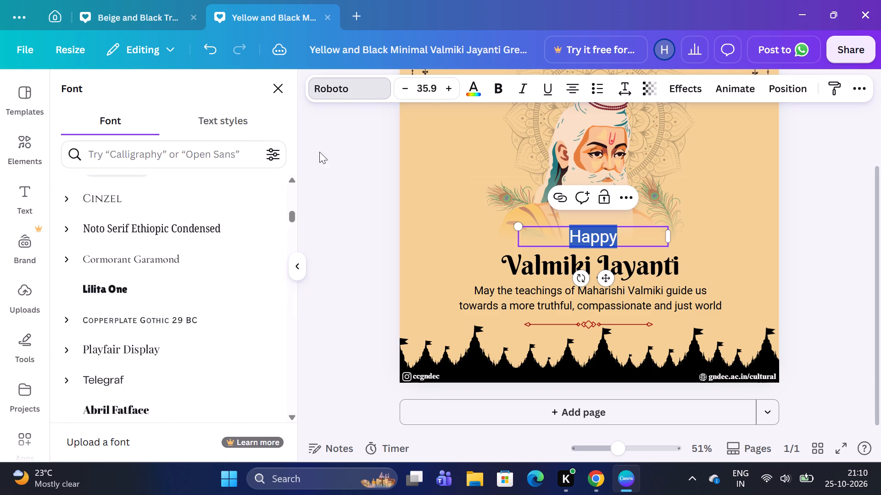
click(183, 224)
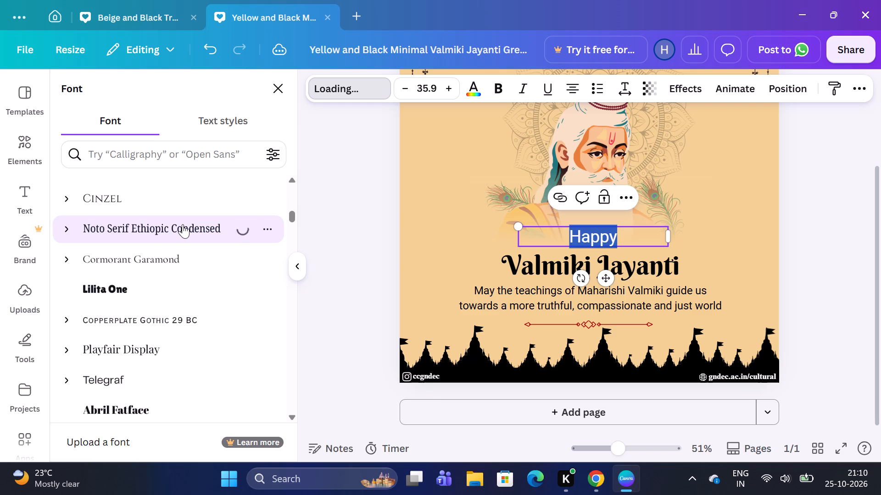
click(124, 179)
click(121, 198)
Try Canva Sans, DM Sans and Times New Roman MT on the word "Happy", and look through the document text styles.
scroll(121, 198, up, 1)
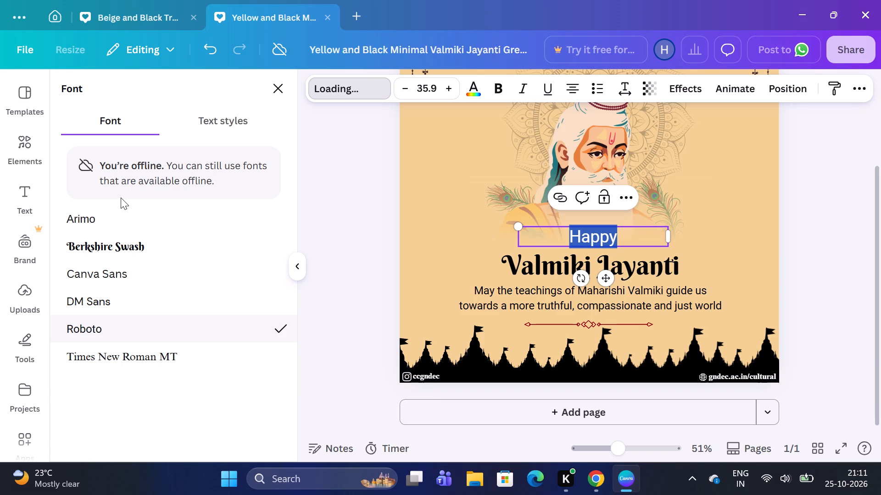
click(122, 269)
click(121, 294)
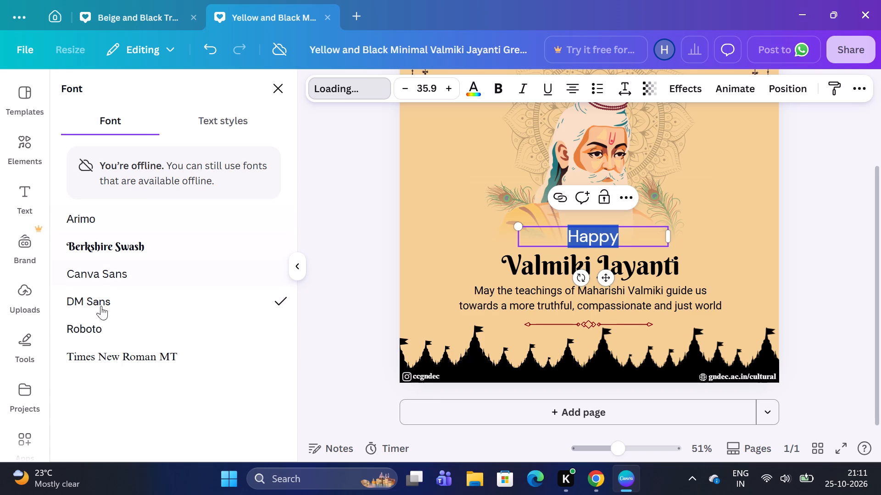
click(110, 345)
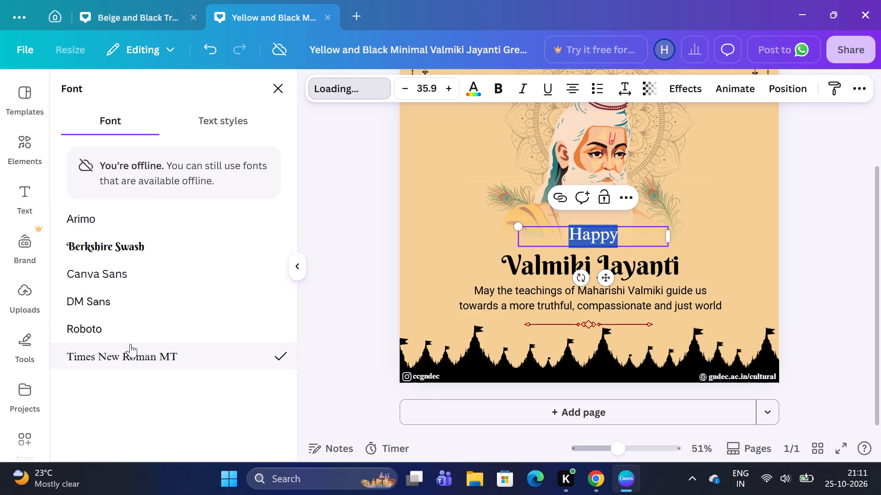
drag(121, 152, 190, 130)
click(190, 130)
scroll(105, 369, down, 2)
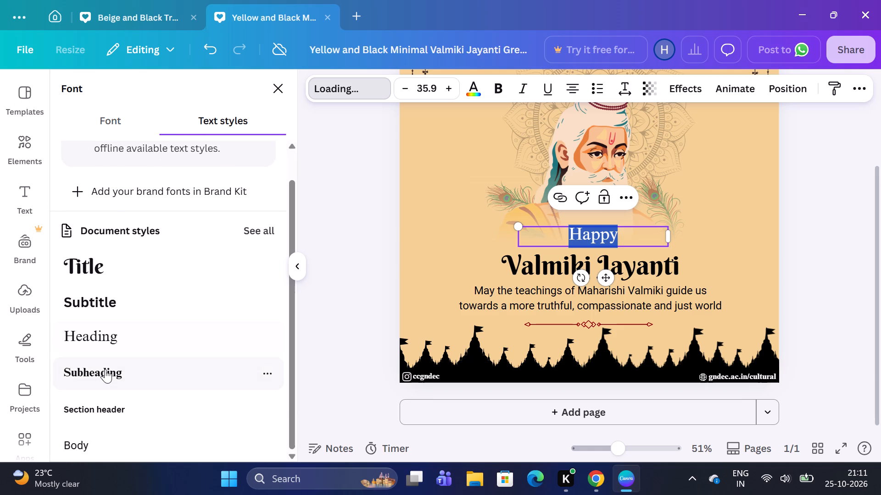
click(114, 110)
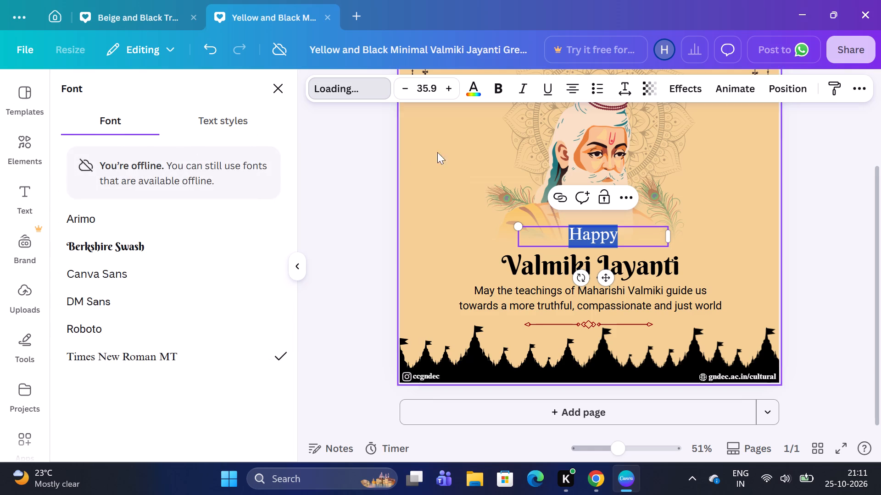
Look through the fonts available offline for the word "Happy" above the title.
click(353, 91)
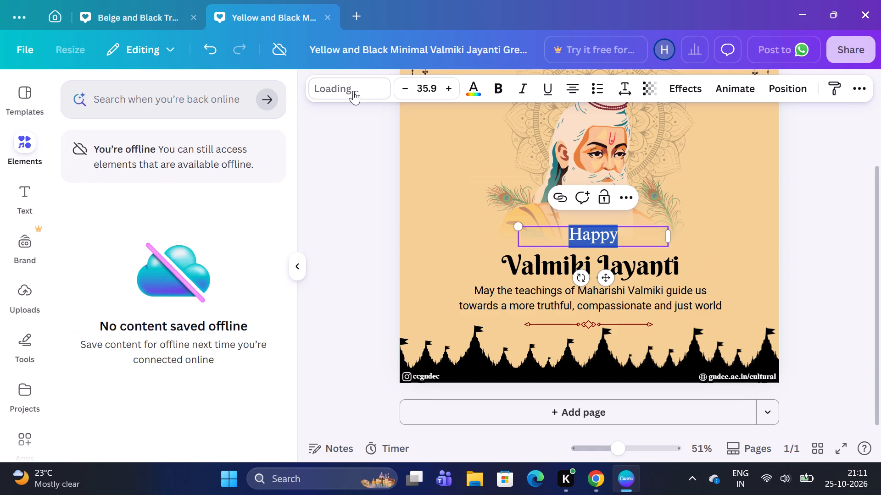
click(359, 83)
click(30, 190)
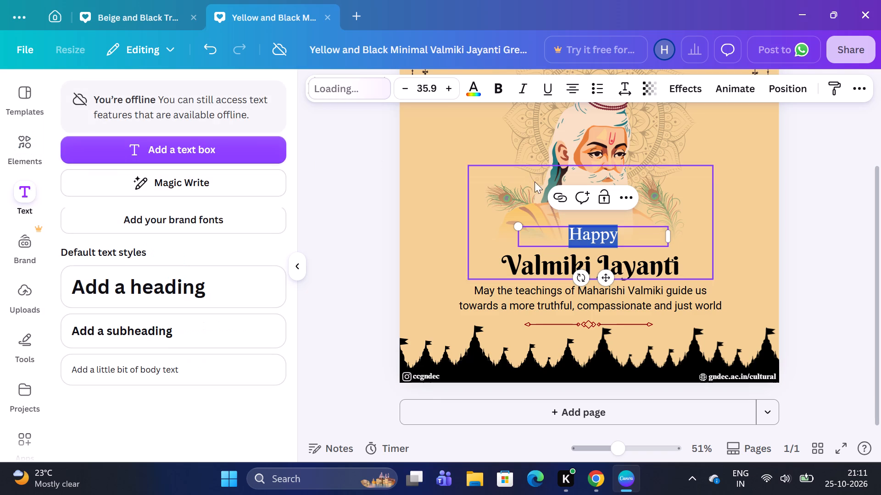
click(357, 88)
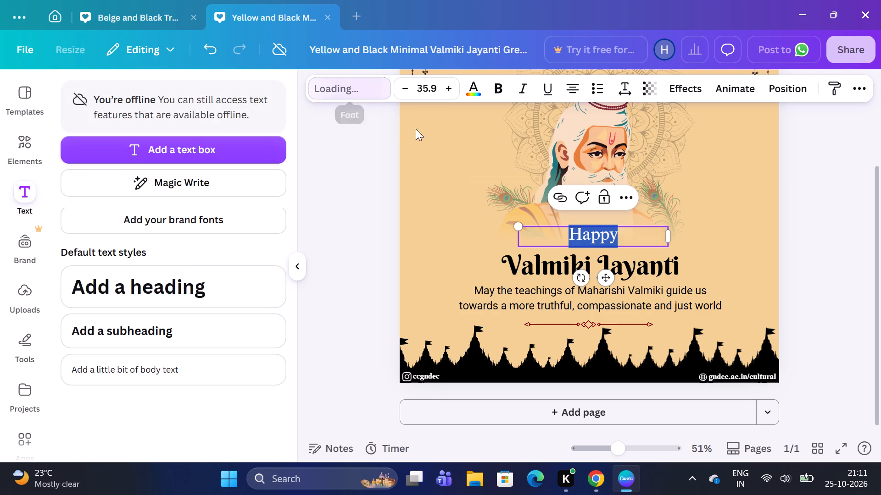
click(610, 223)
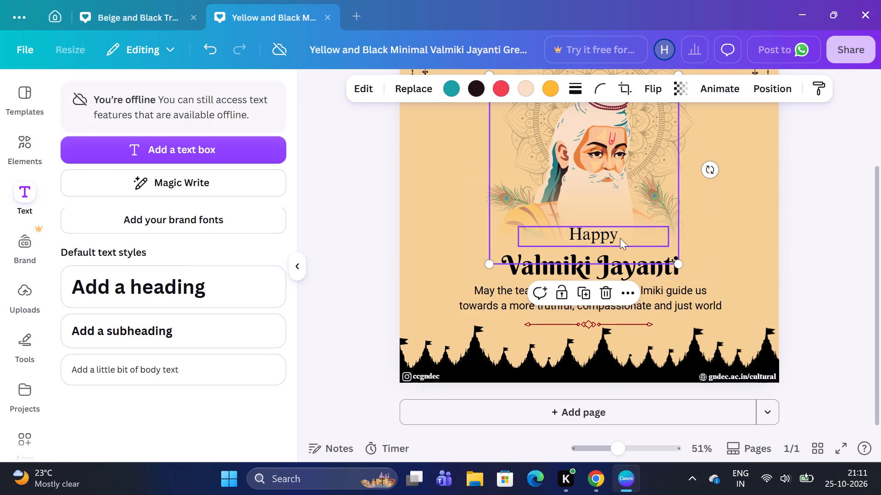
double_click(620, 238)
click(373, 96)
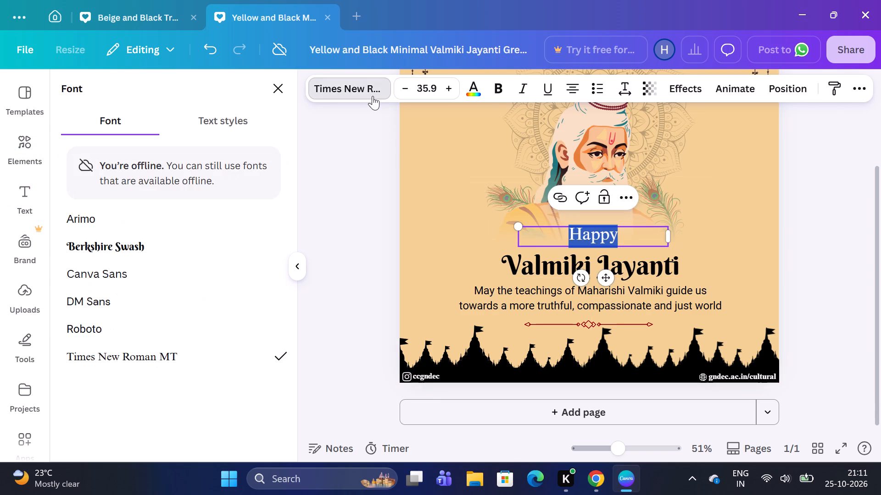
scroll(130, 233, down, 2)
scroll(130, 233, up, 1)
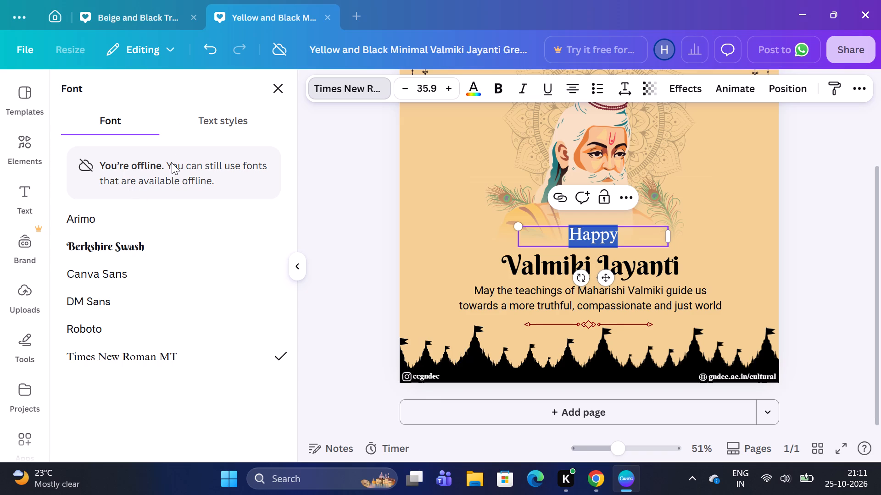
click(172, 163)
Reconnect the computer to the S21 Wi-Fi network and resume editing the poster.
click(769, 485)
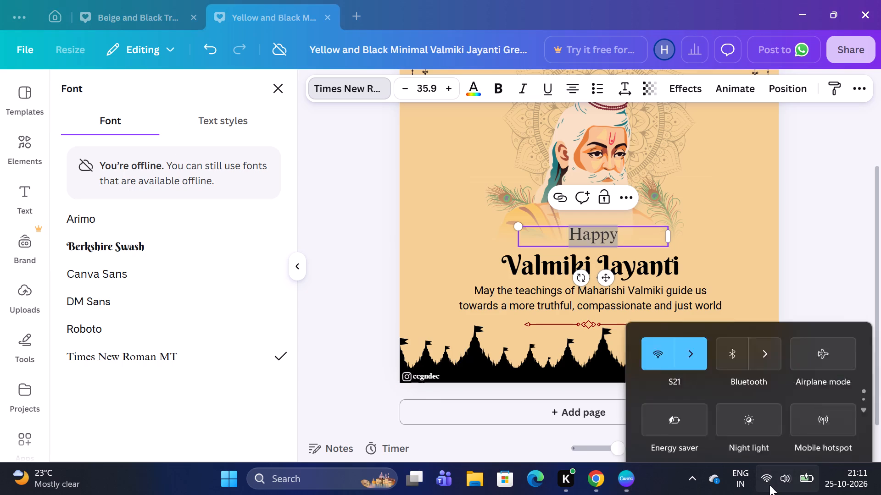
click(676, 230)
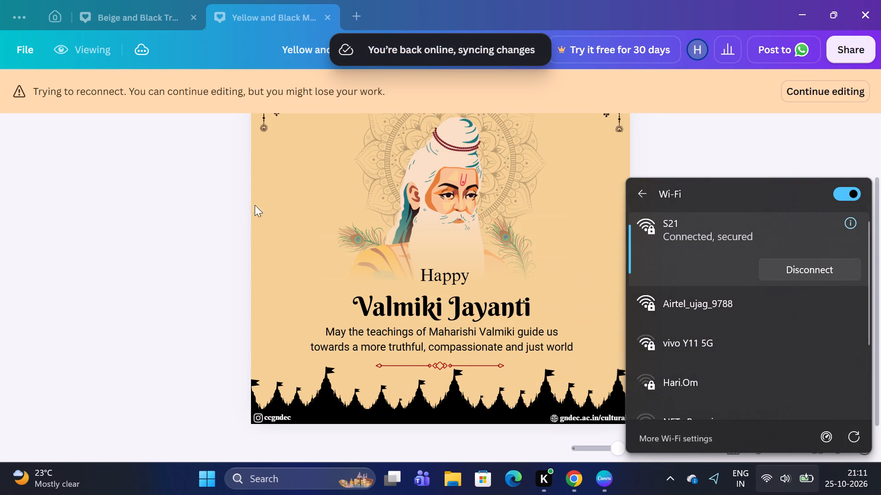
click(829, 91)
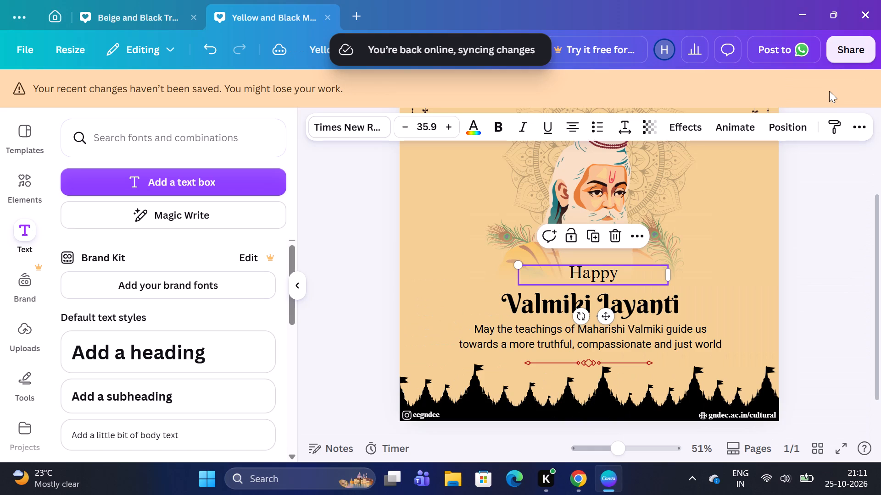
Set the font of the word "Happy" above the title to Cinzel.
double_click(596, 273)
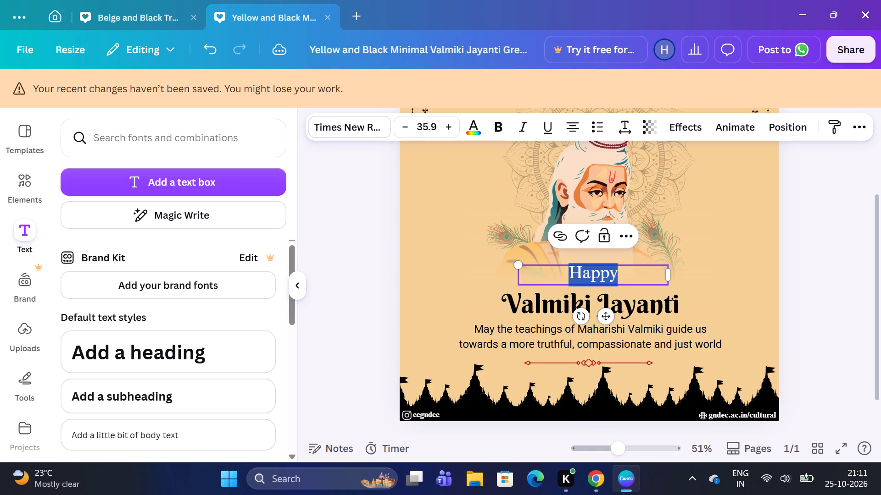
click(351, 120)
scroll(161, 250, down, 1)
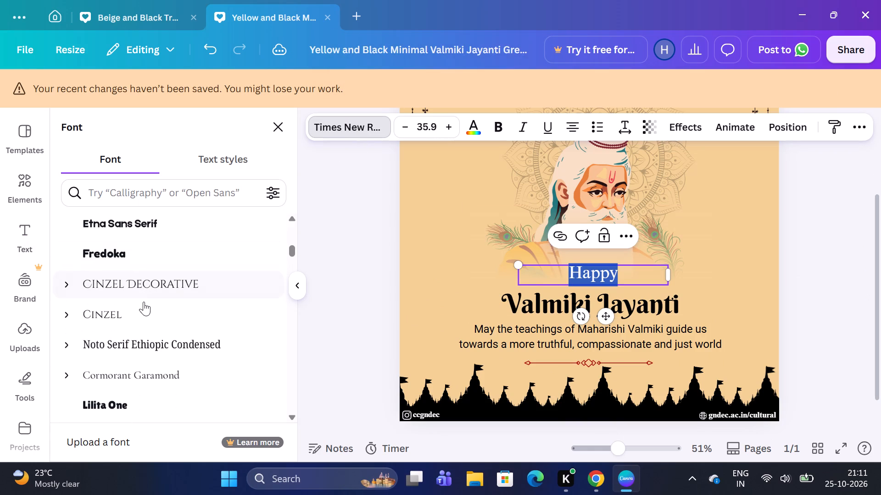
click(141, 307)
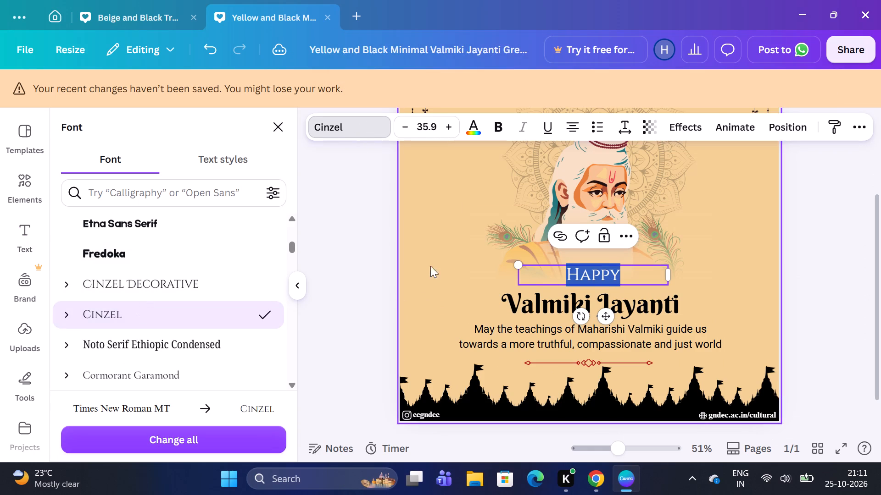
click(459, 255)
Select the word "Happy" above the "Valmiki Jayanti" title for further text formatting.
double_click(609, 280)
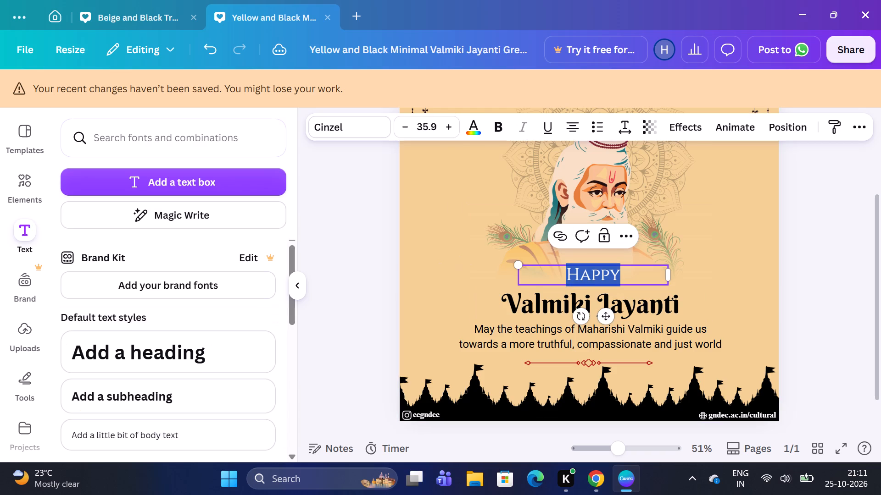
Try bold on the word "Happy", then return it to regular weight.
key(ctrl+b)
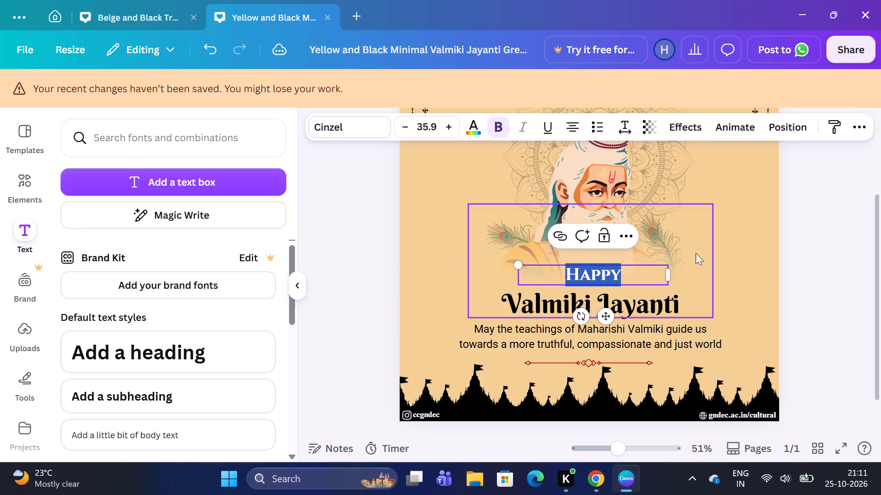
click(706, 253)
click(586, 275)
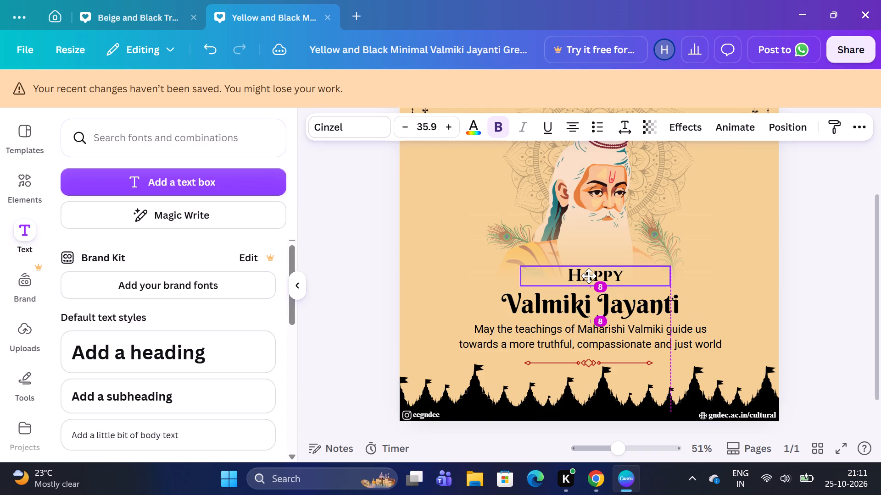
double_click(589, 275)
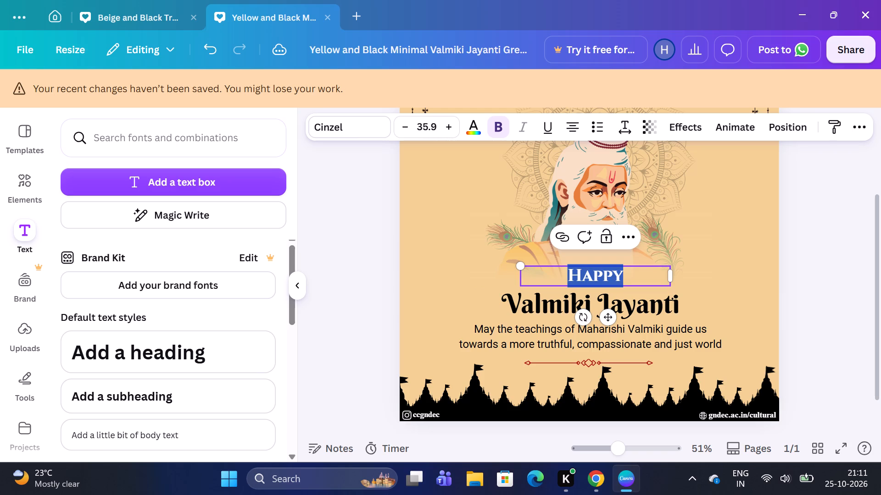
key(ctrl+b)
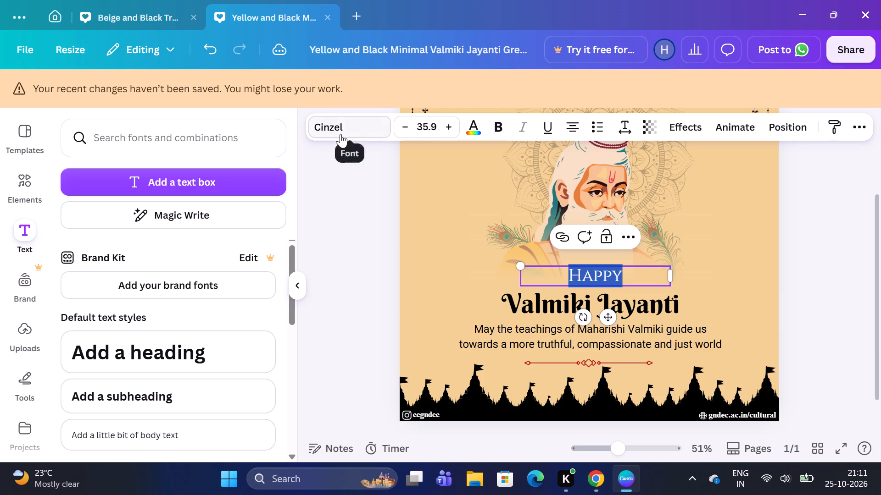
Change the font of the word "Happy" to Bodoni FLF and browse further down the font list.
click(340, 134)
scroll(123, 304, up, 2)
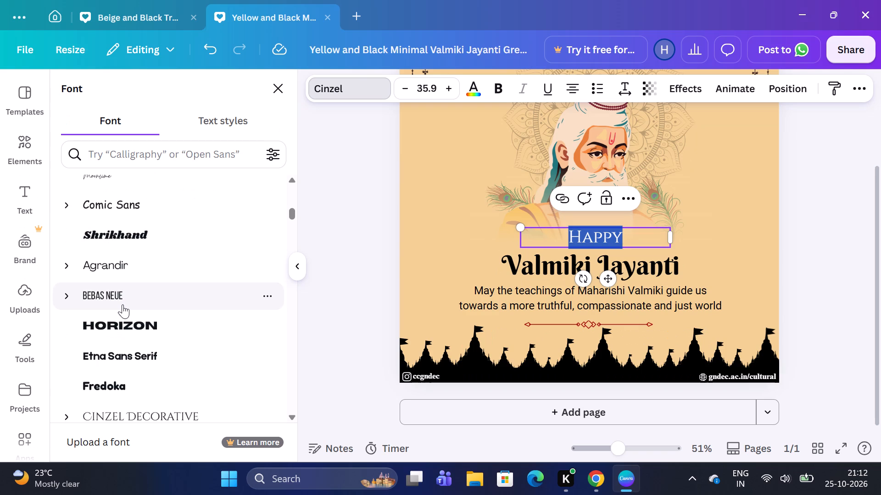
scroll(123, 304, down, 6)
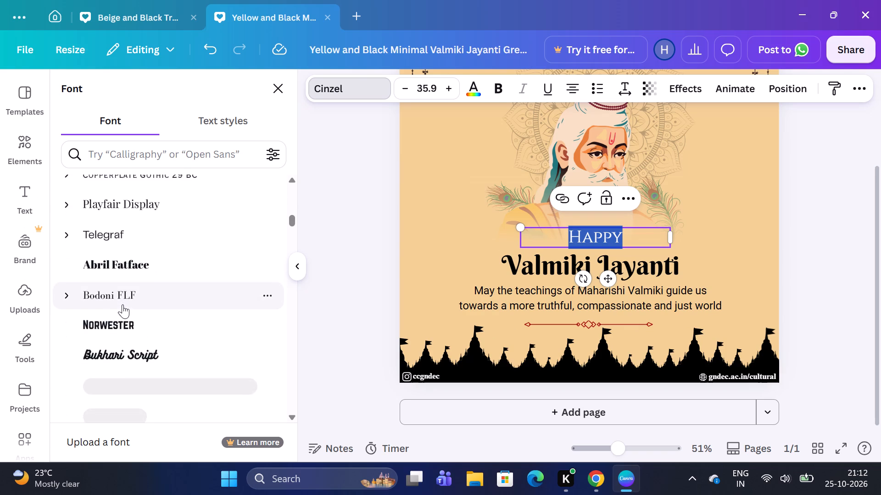
click(138, 301)
scroll(138, 301, down, 4)
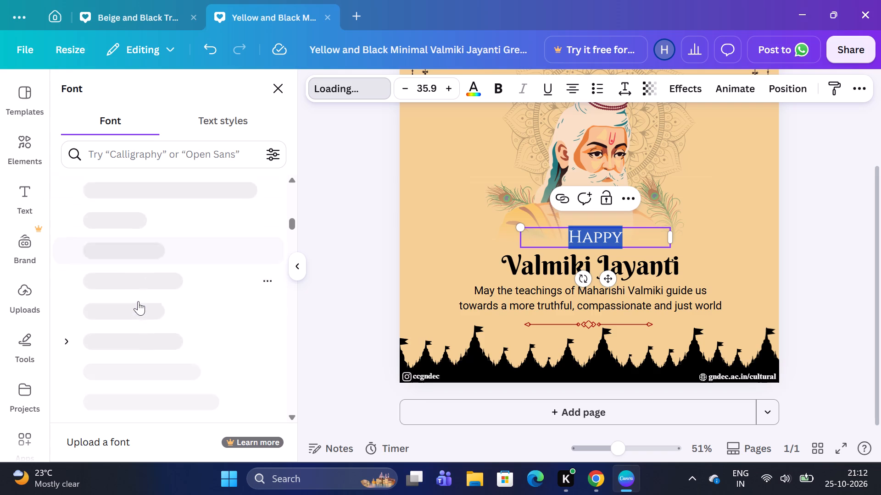
scroll(138, 301, down, 4)
scroll(138, 301, up, 4)
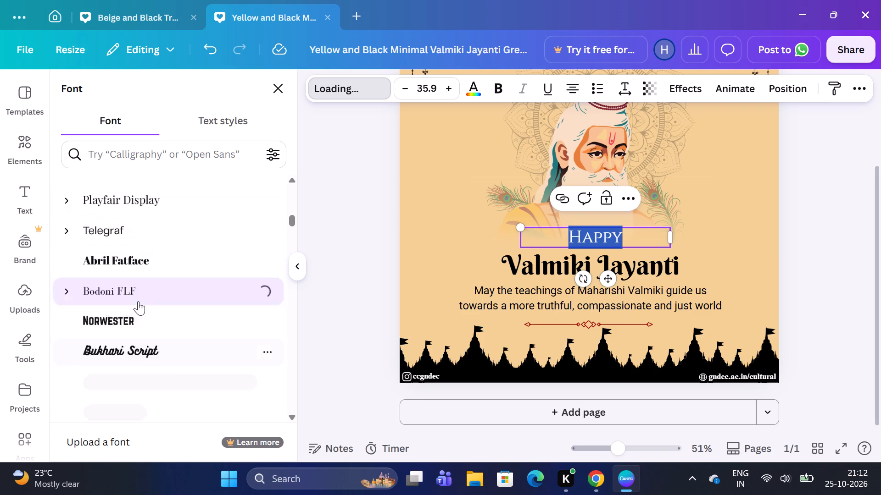
scroll(138, 301, down, 5)
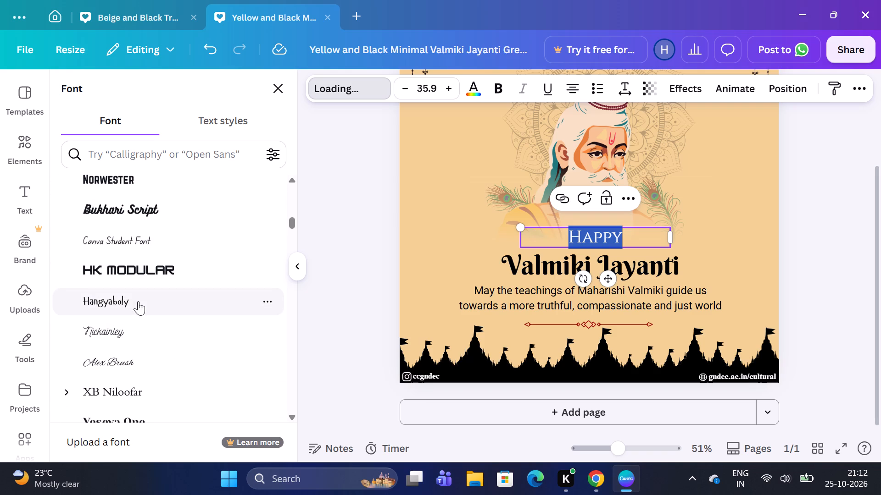
scroll(138, 301, down, 1)
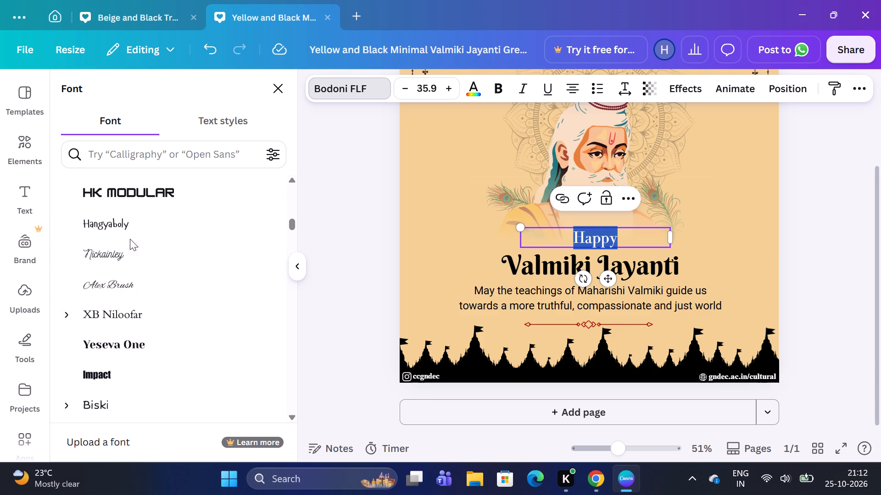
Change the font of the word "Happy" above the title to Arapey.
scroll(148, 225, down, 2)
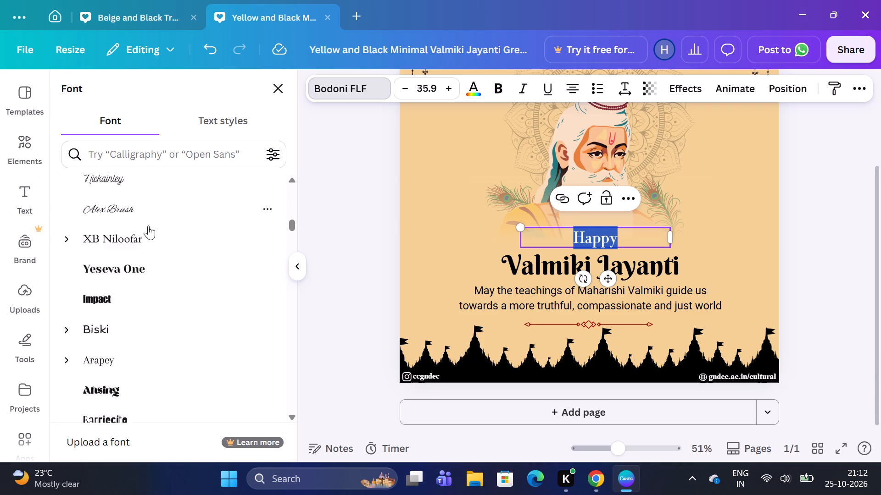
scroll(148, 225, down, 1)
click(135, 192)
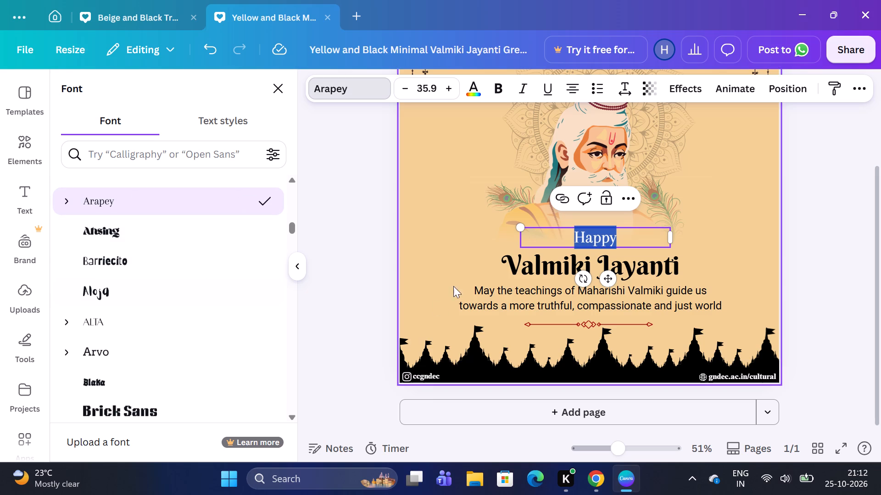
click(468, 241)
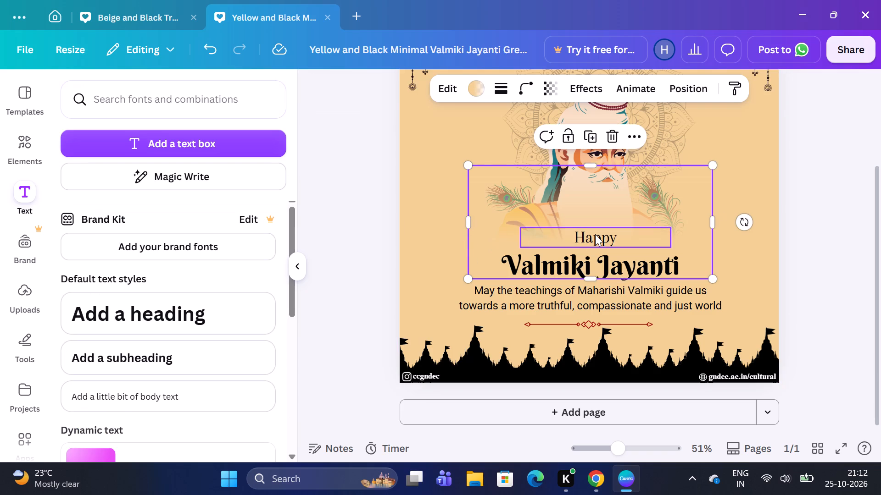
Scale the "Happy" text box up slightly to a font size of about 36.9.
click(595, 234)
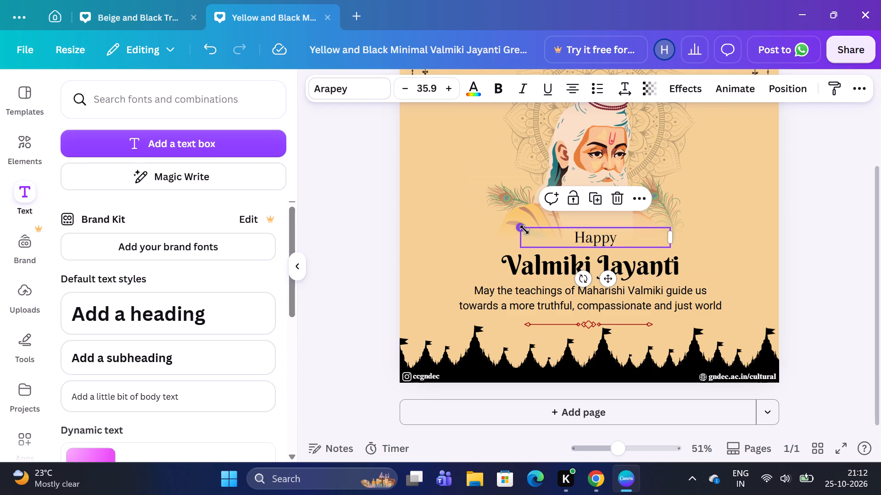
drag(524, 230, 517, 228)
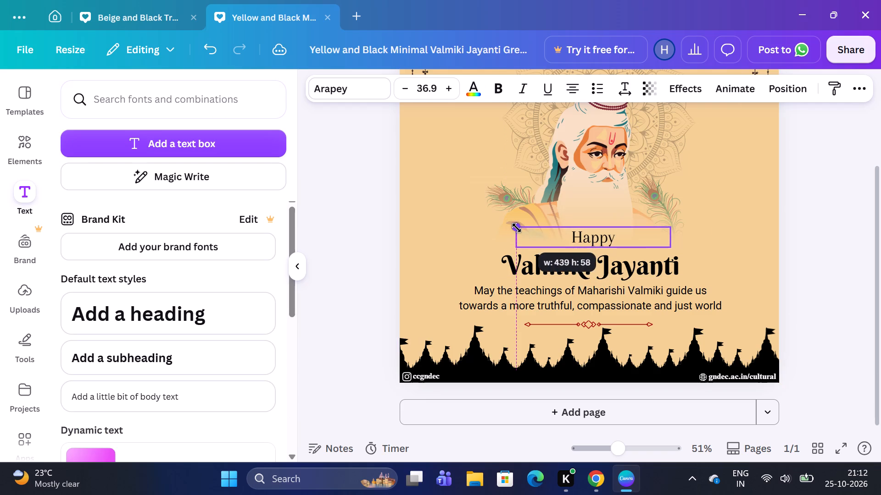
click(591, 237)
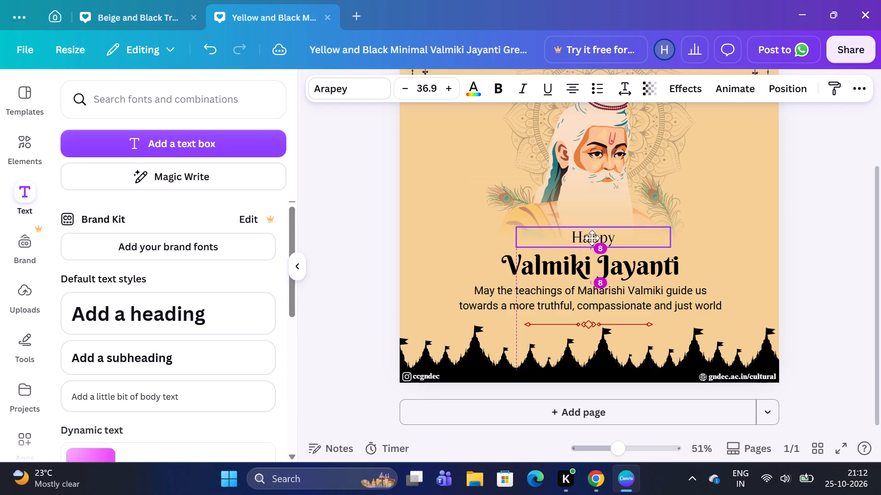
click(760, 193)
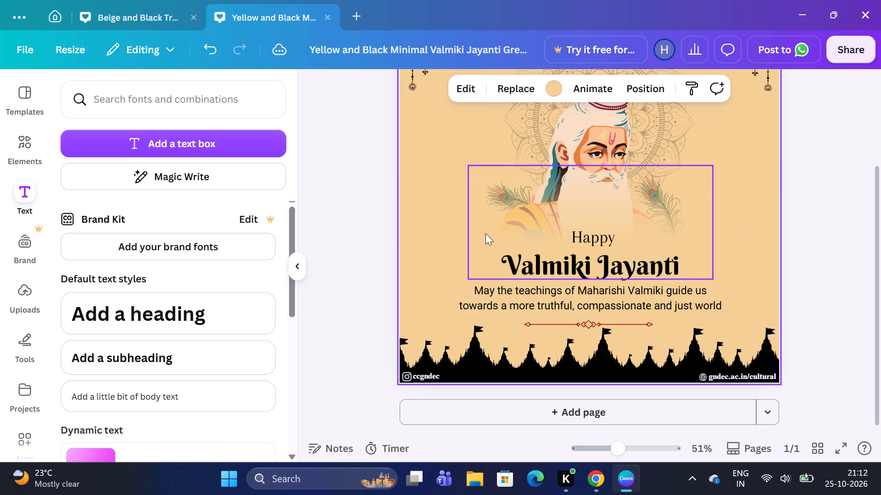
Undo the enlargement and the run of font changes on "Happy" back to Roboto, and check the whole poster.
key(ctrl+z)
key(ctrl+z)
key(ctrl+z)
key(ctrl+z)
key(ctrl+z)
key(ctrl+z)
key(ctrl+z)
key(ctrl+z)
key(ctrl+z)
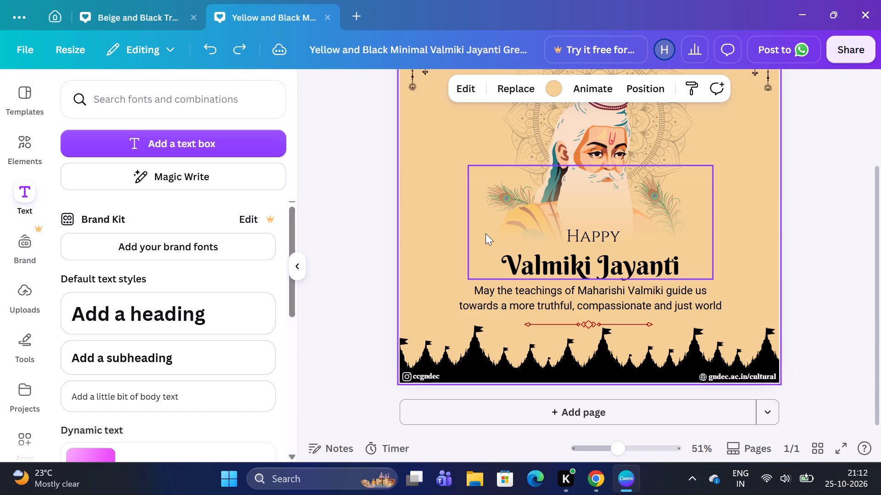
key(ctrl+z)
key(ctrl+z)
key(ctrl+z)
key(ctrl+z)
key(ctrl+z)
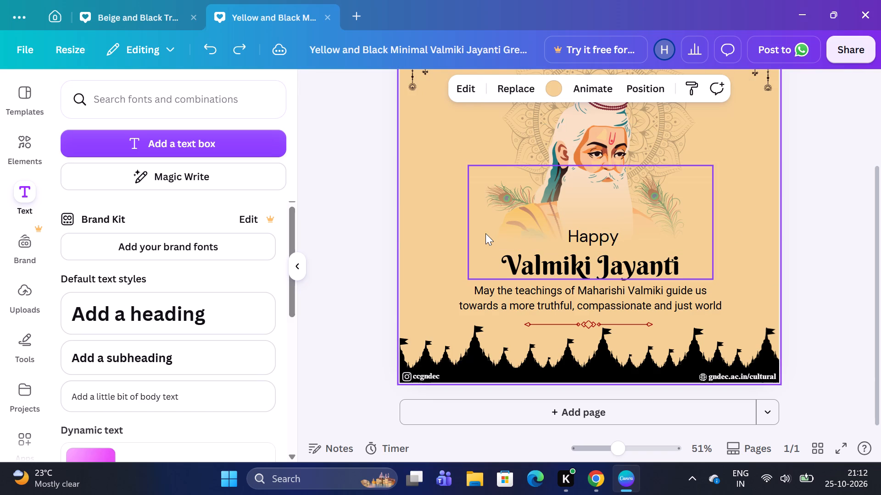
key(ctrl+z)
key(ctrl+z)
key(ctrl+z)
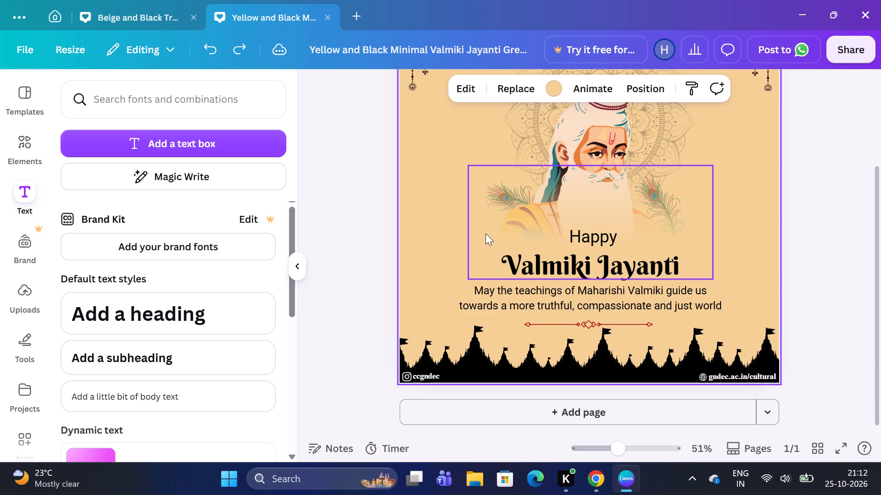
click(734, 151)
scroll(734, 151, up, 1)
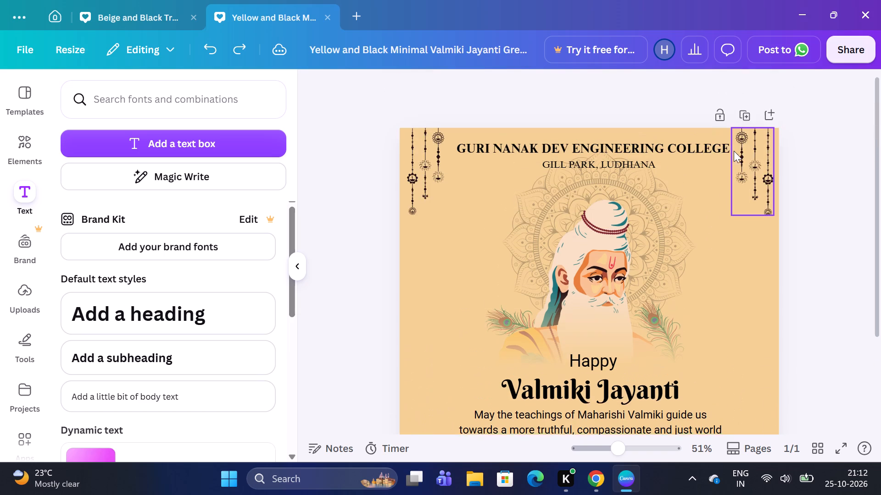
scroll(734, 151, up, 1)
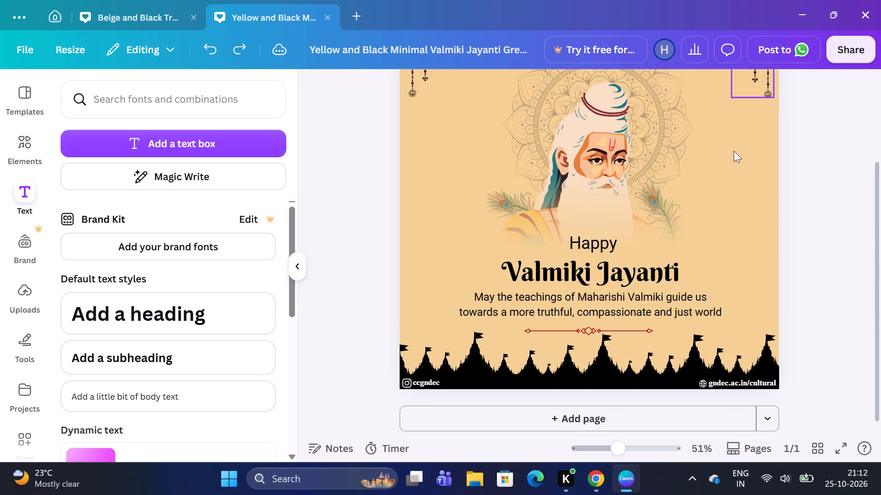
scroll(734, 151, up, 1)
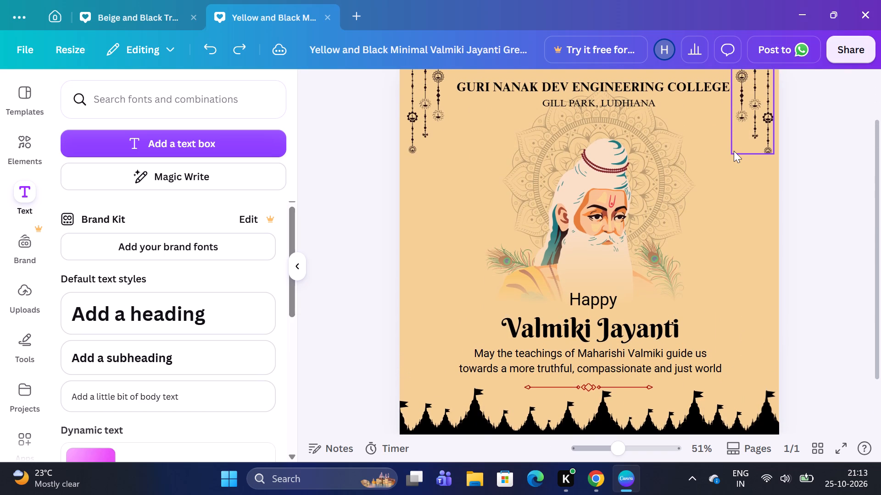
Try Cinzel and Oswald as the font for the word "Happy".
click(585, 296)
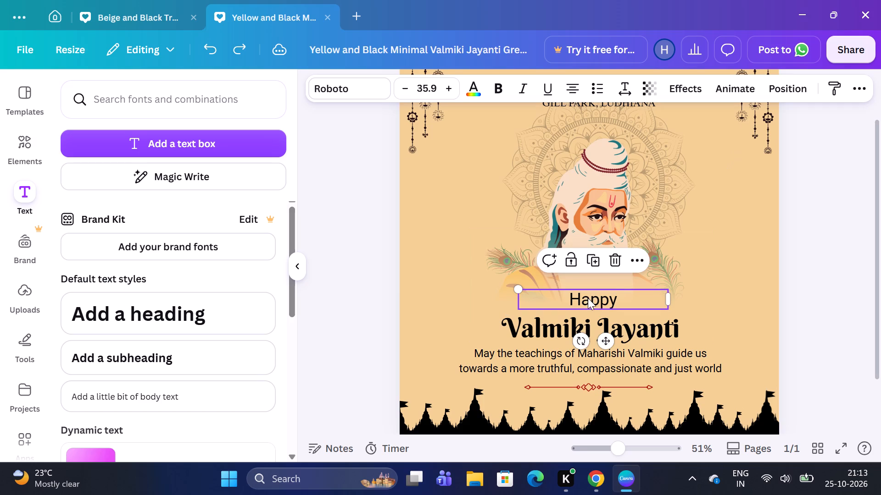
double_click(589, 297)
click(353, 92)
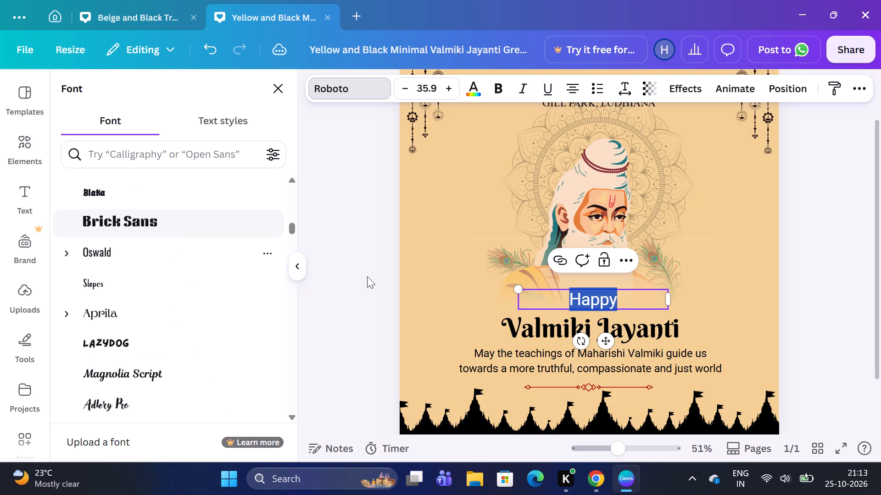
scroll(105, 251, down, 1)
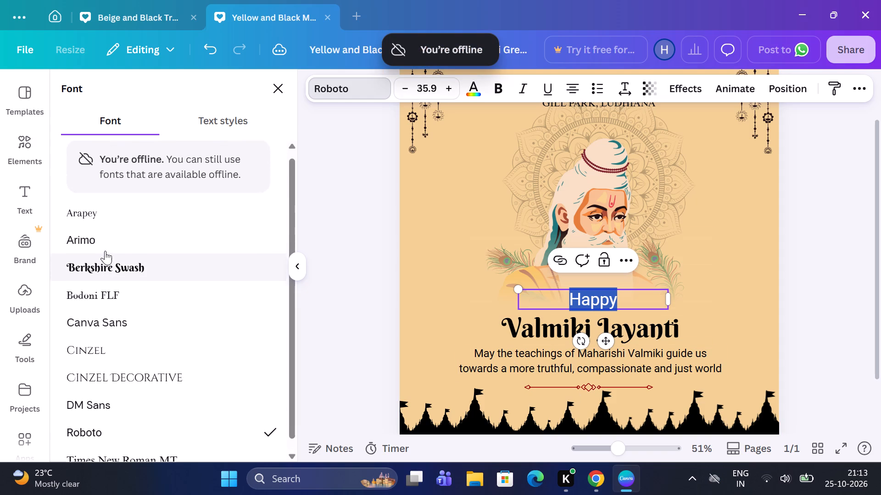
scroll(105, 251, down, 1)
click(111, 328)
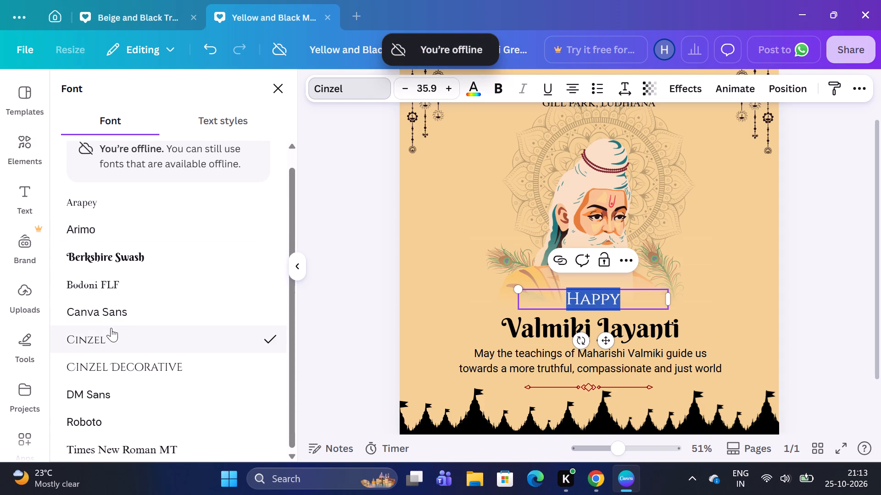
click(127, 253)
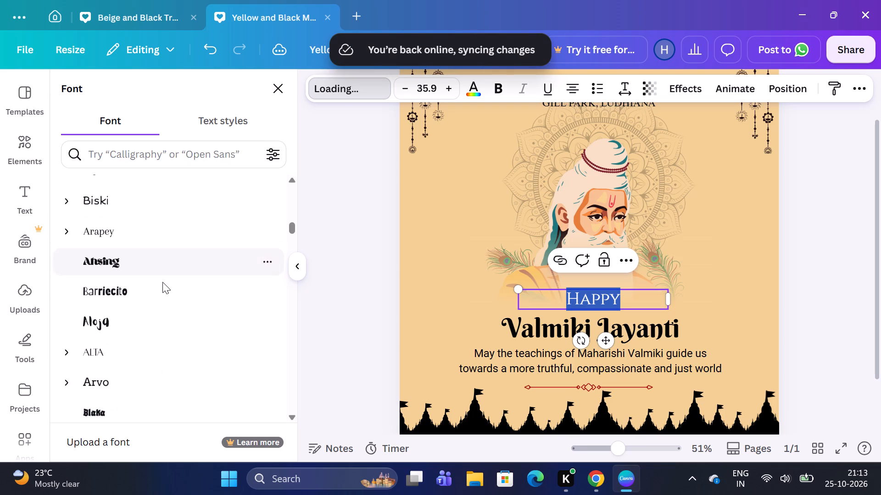
Change the font of the word "Happy" to Alegreya.
scroll(183, 317, down, 7)
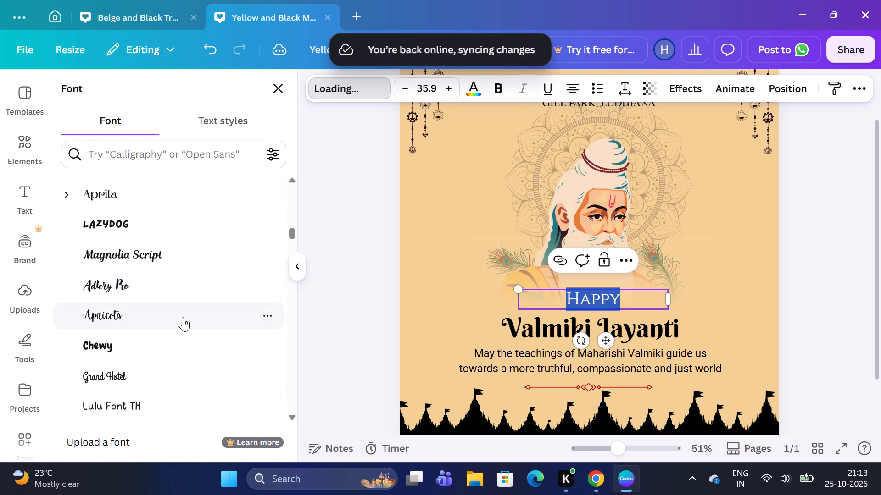
scroll(183, 317, down, 3)
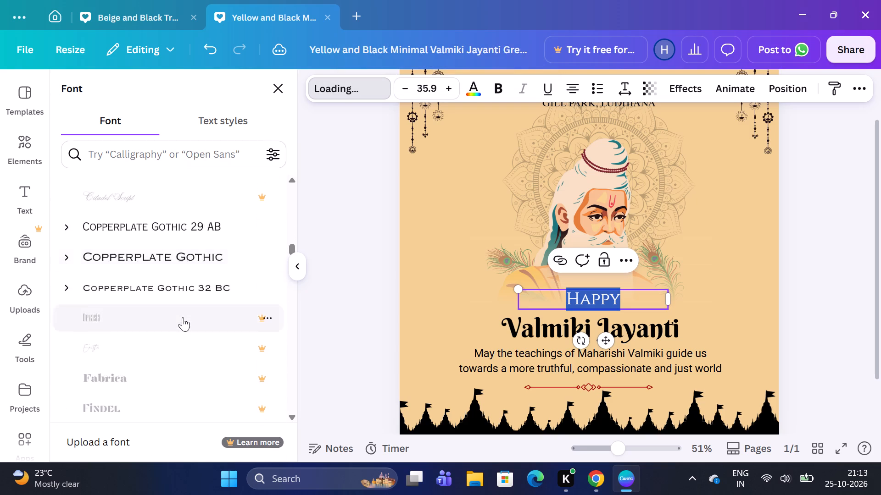
scroll(183, 317, down, 2)
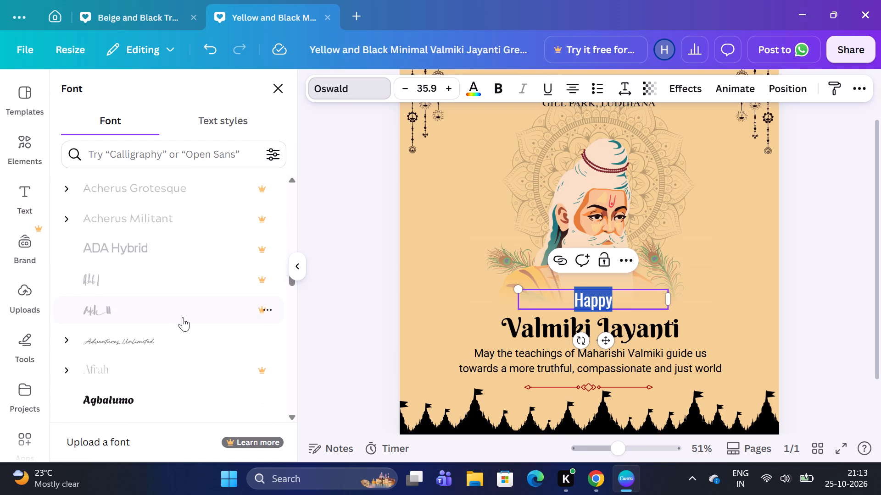
scroll(183, 317, down, 2)
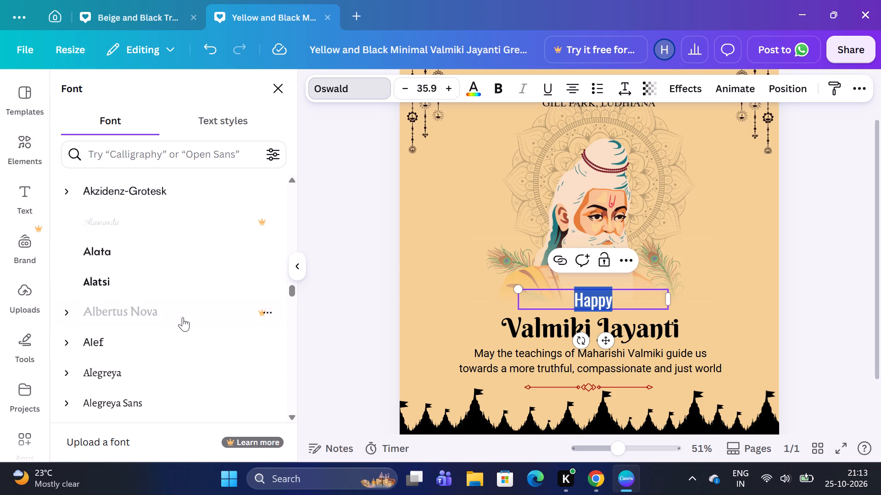
scroll(183, 317, down, 2)
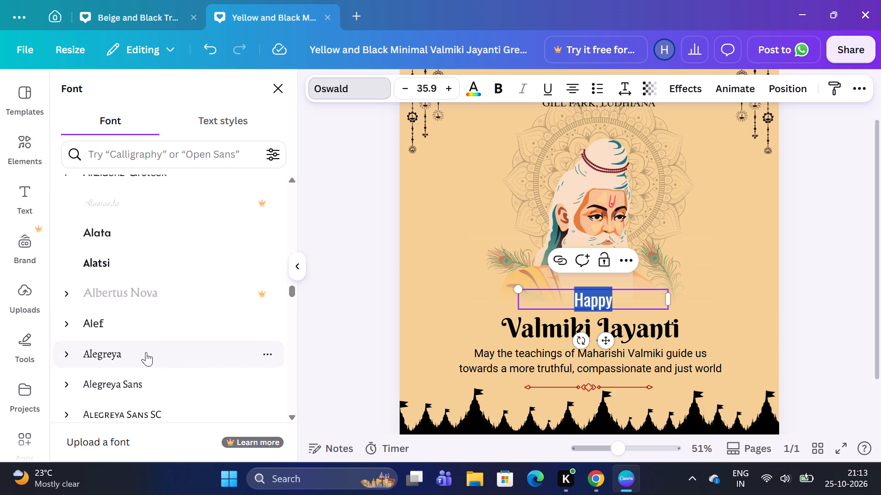
click(146, 352)
Look through more fonts as alternatives for "Happy", and examine how the word looks on the poster.
scroll(146, 352, down, 2)
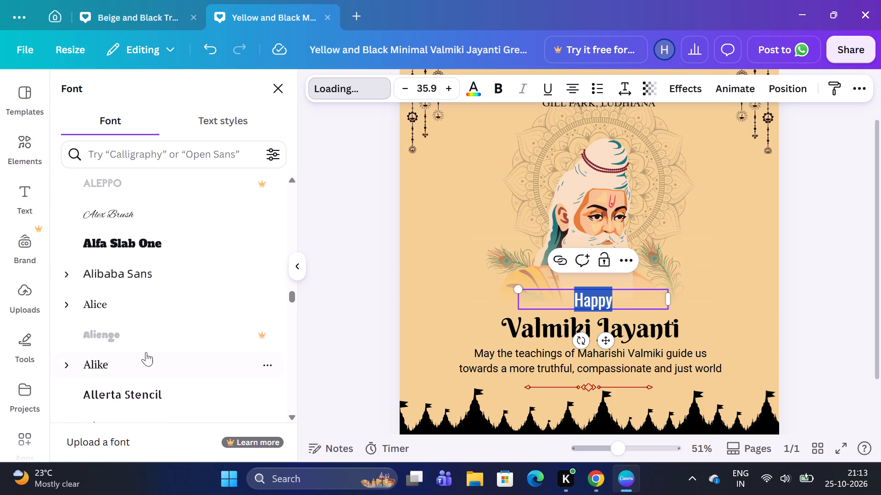
scroll(146, 352, down, 2)
scroll(146, 352, up, 1)
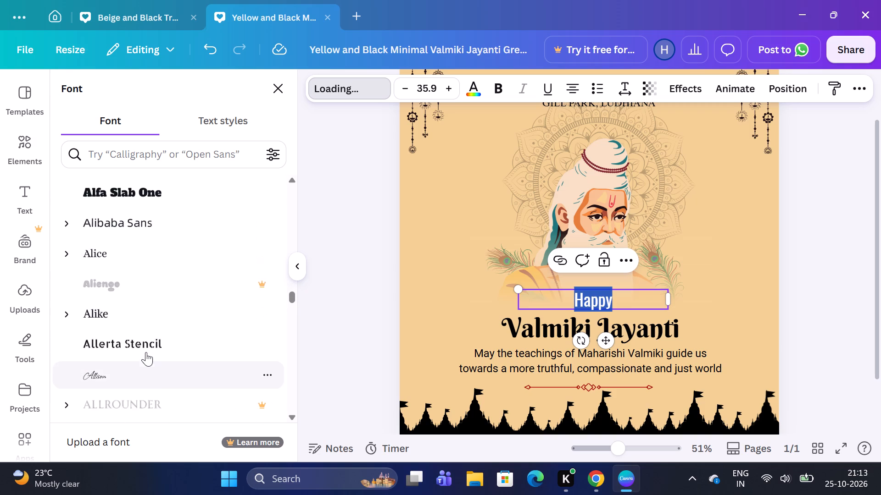
scroll(146, 352, up, 2)
scroll(146, 352, down, 4)
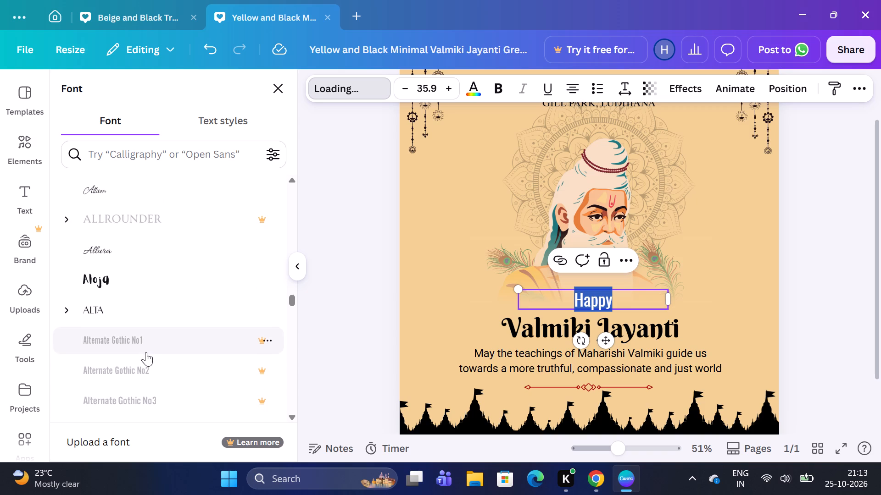
scroll(146, 352, down, 1)
scroll(146, 352, up, 2)
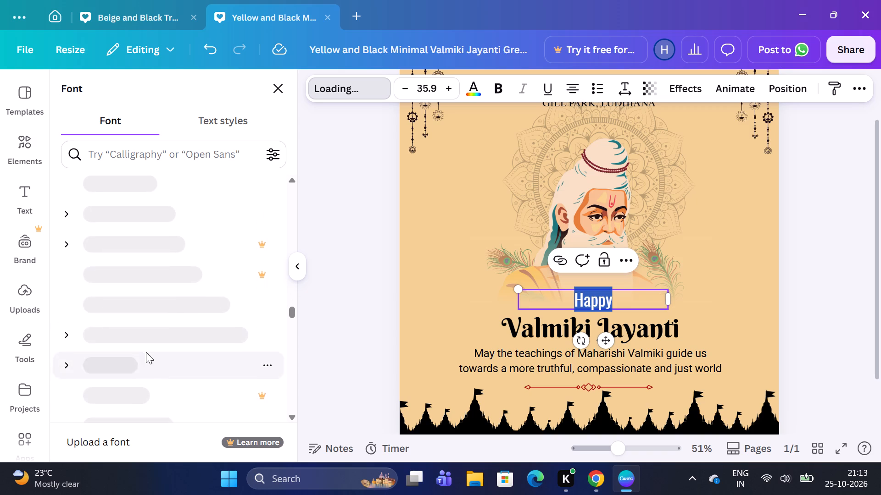
scroll(146, 352, up, 8)
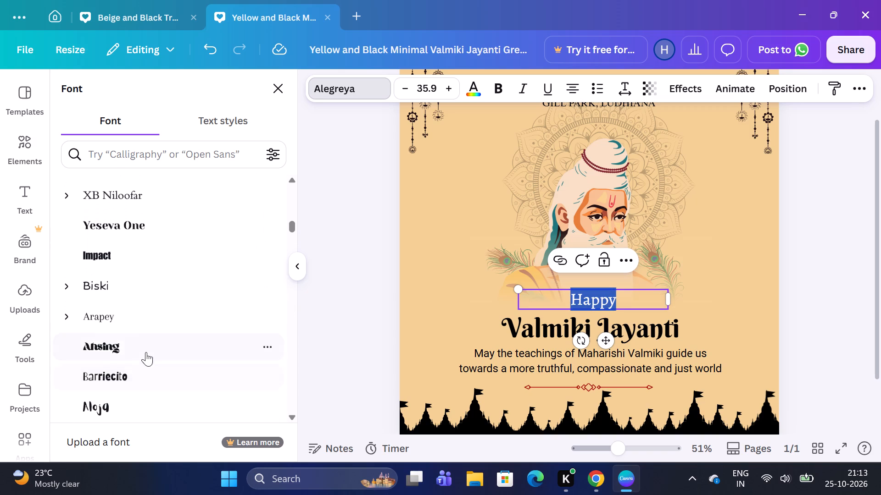
click(466, 254)
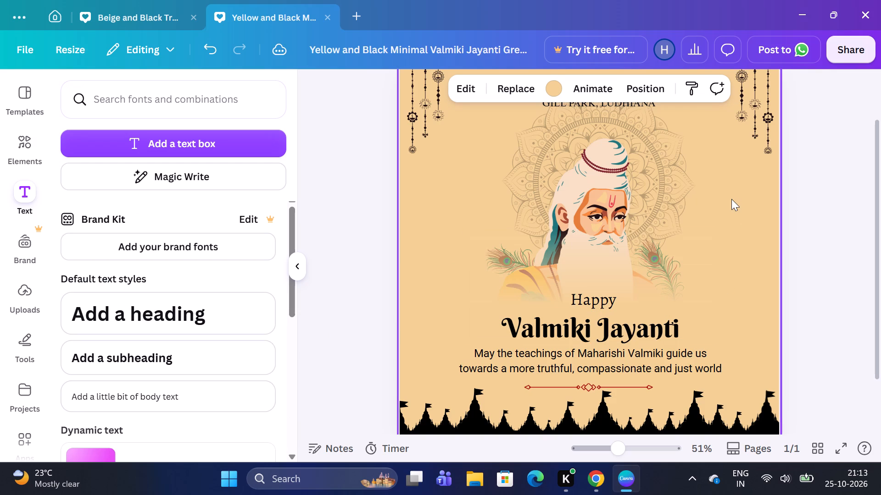
scroll(731, 199, up, 1)
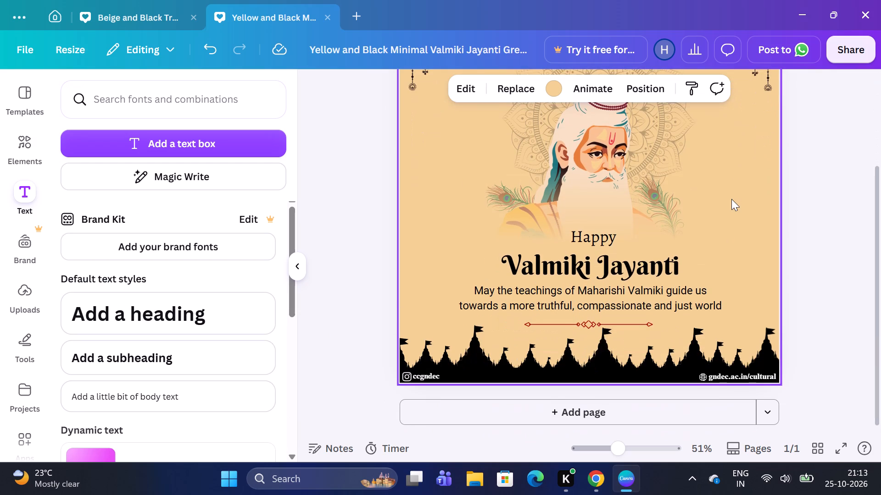
scroll(731, 199, up, 1)
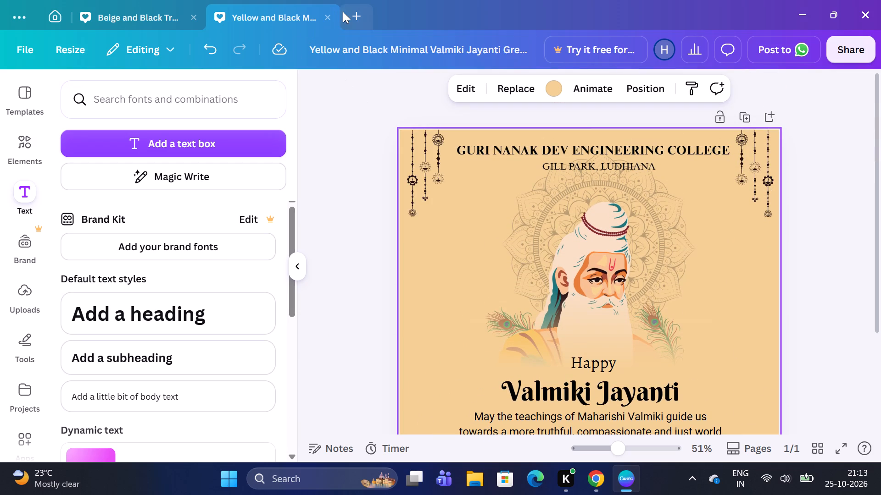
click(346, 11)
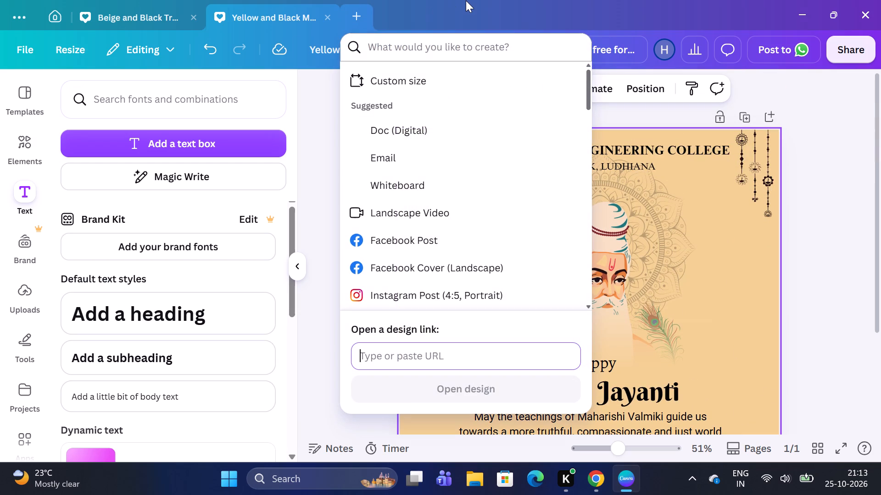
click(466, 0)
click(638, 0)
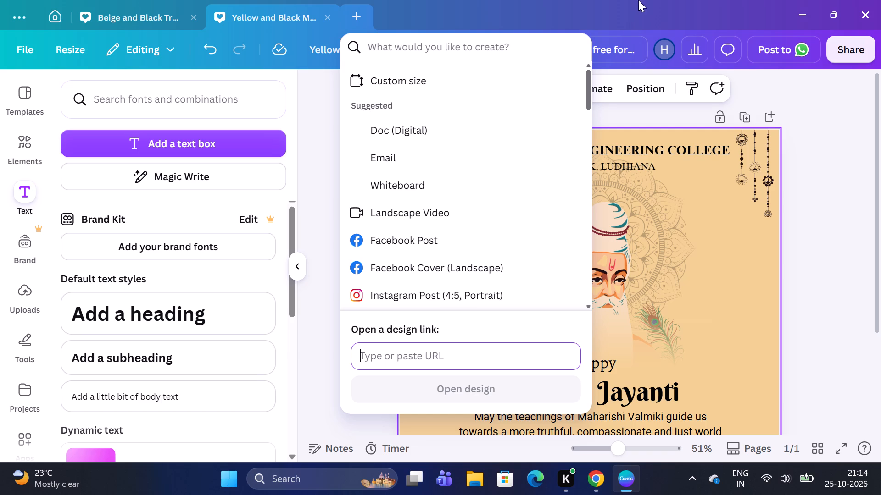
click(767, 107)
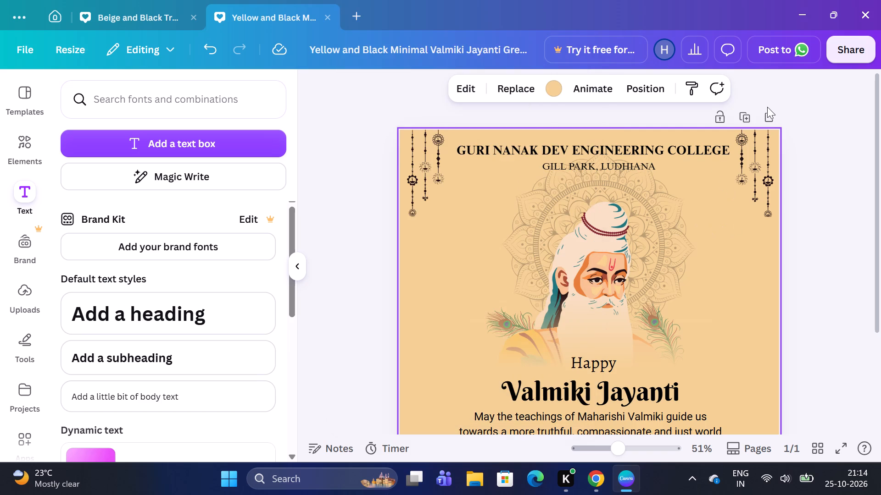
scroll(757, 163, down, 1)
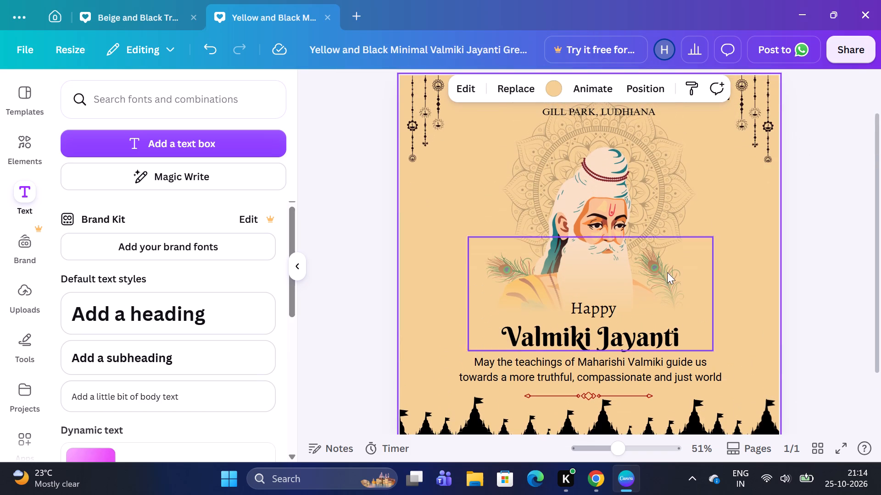
Switch to Chrome and search Google for "gndec logo" in a new tab.
click(593, 466)
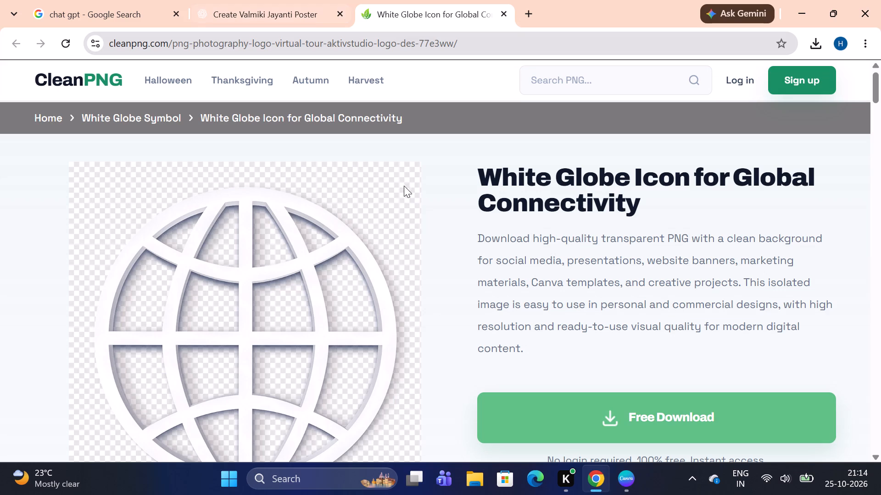
click(528, 16)
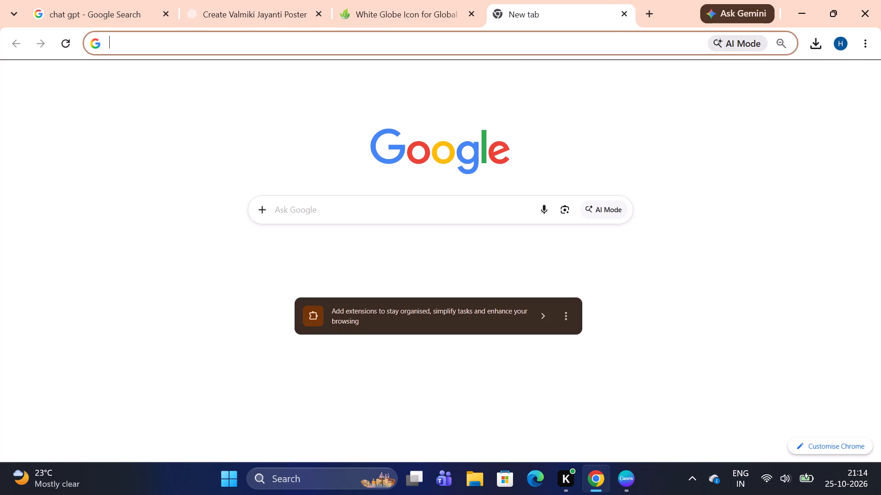
click(429, 211)
text(gndec lo)
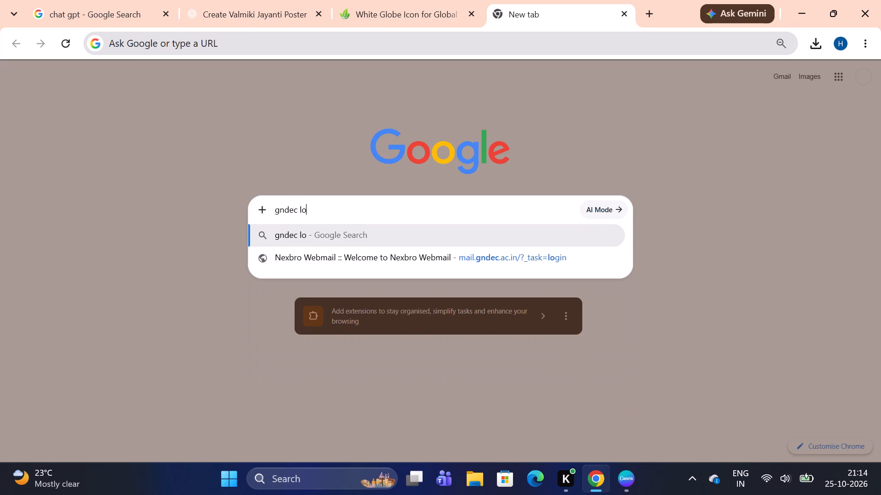
text(go)
key(Return)
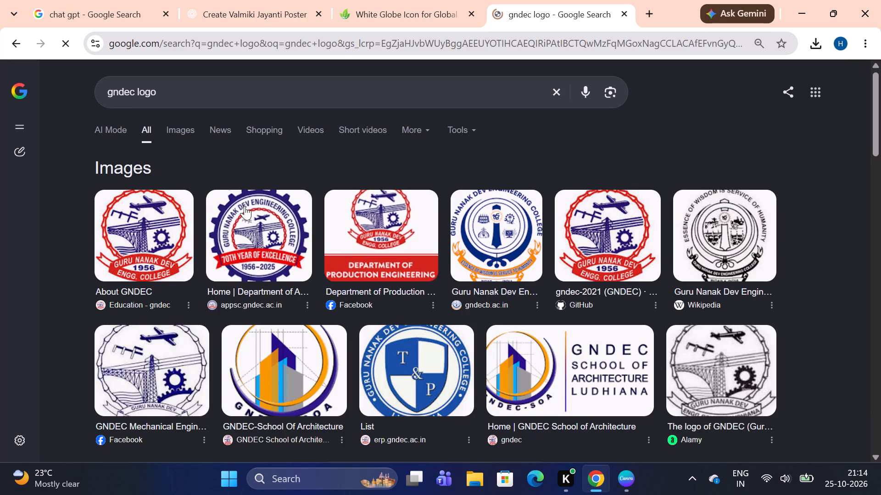
Open the first GNDEC logo result as an image in its own tab, examine it and close the tab.
click(132, 221)
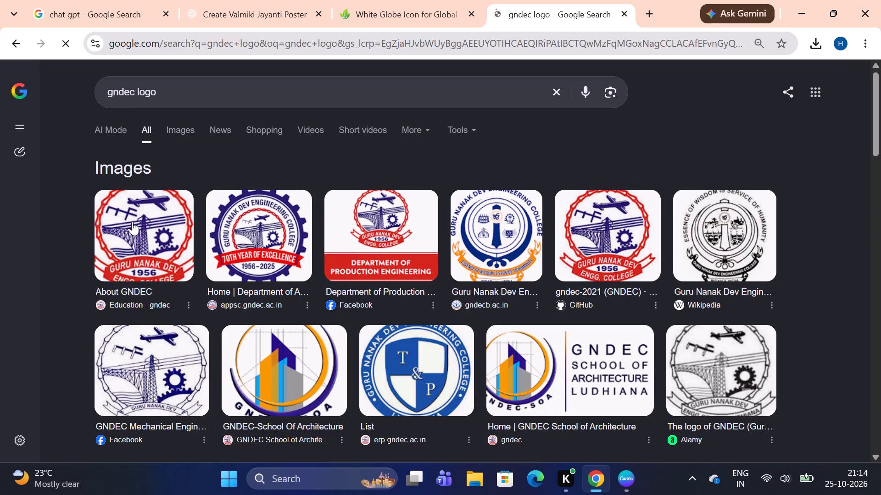
right_click(132, 221)
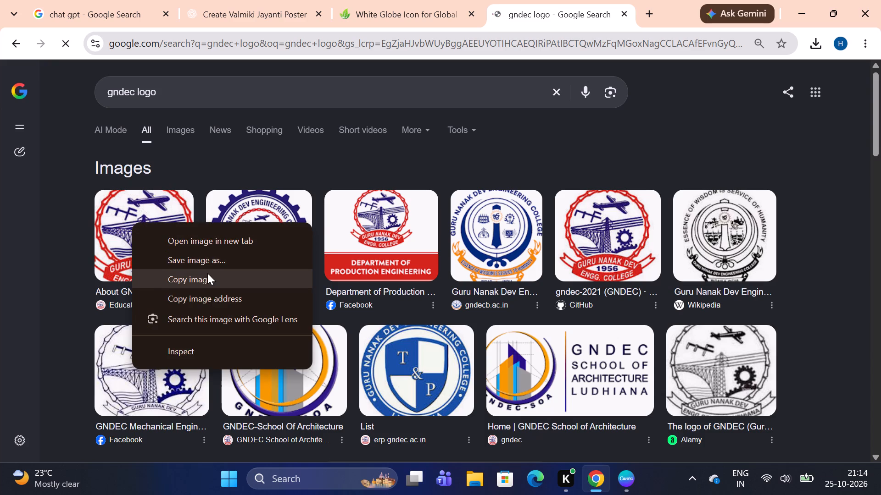
click(220, 242)
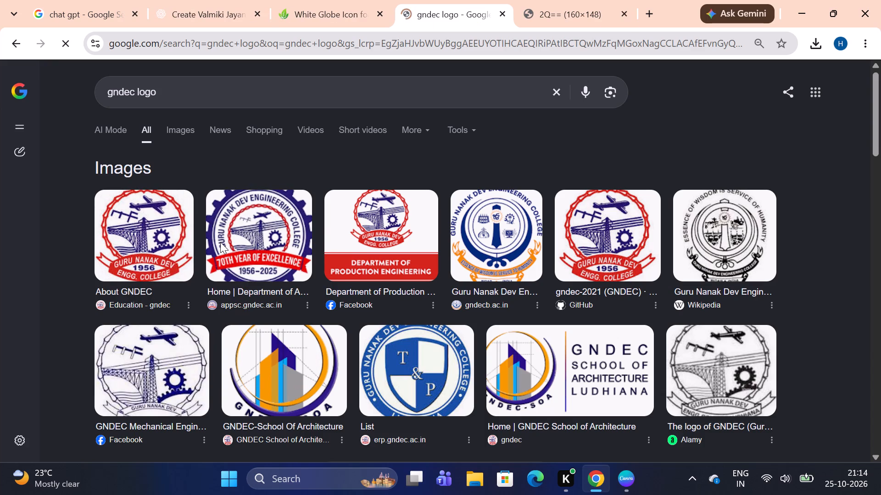
click(539, 0)
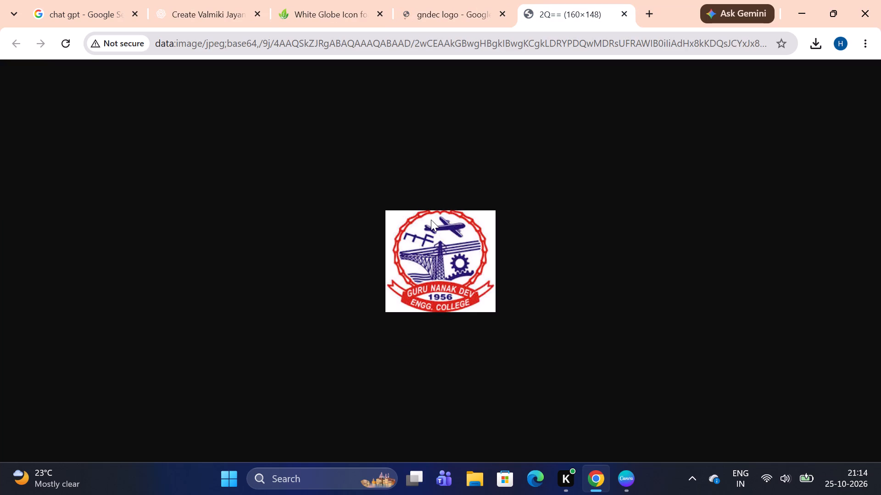
click(628, 11)
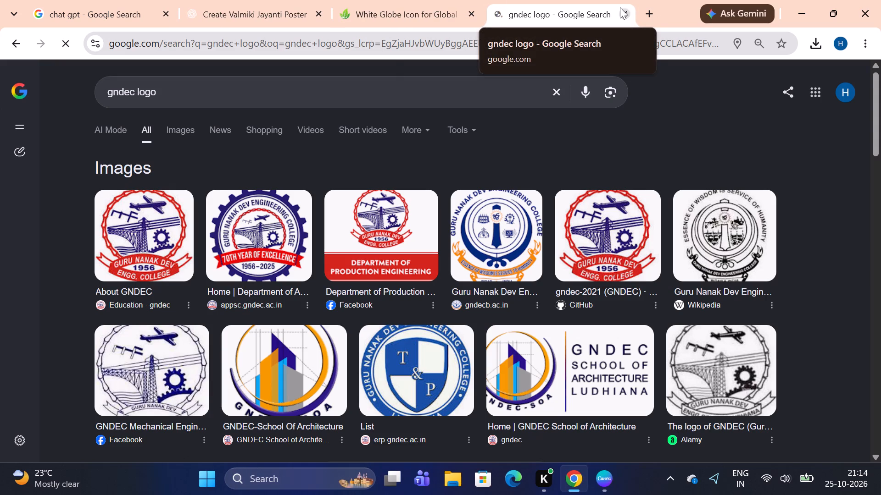
Show the image results for the GNDEC logo search and look through the college logos.
click(163, 132)
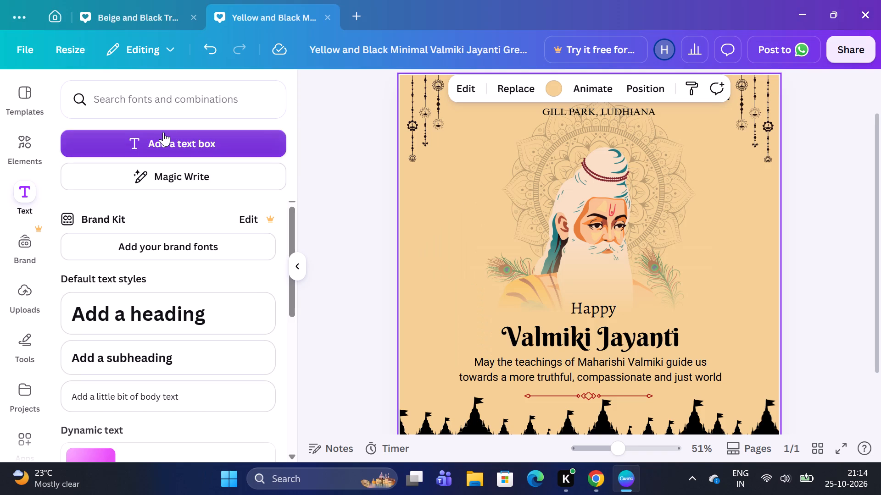
click(457, 192)
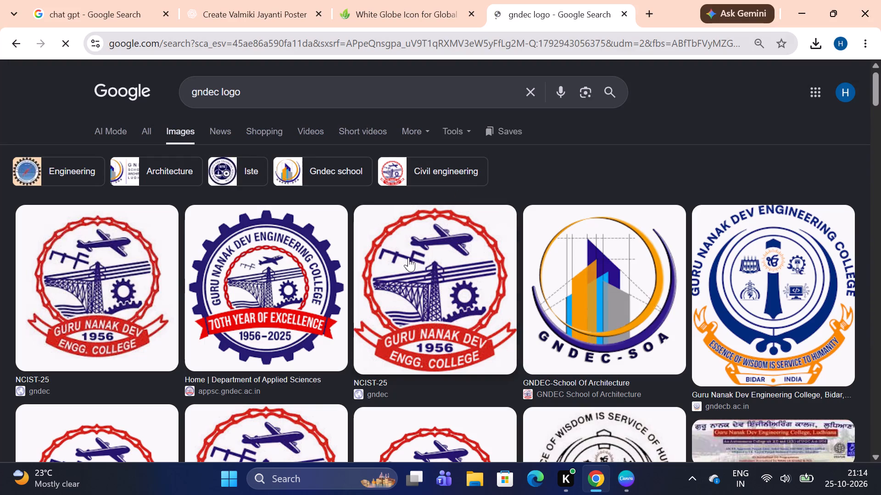
scroll(408, 258, down, 5)
scroll(408, 258, up, 1)
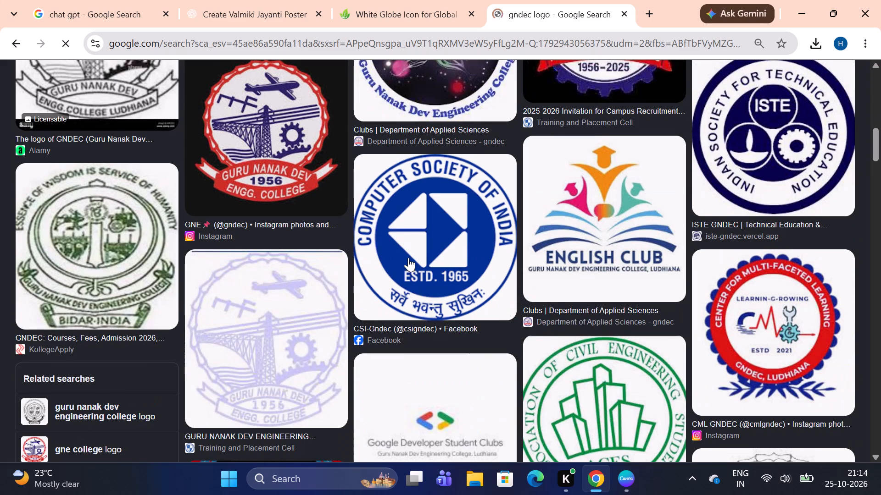
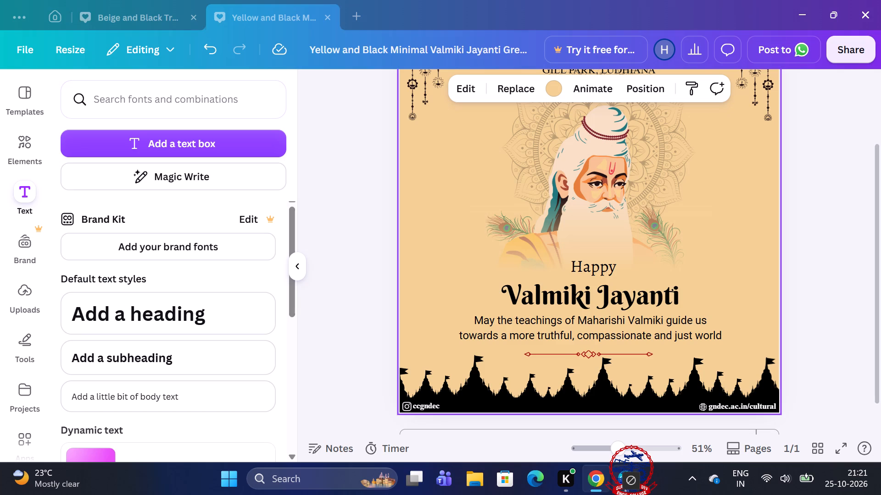
drag(631, 494, 605, 246)
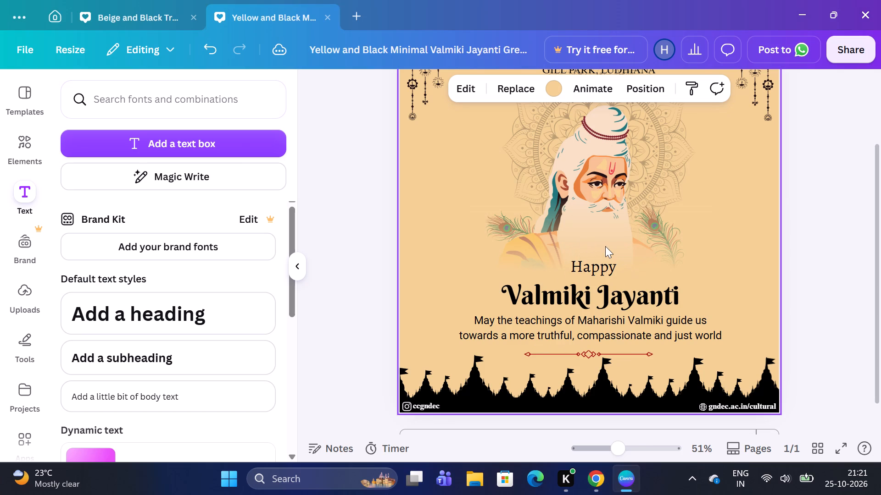
scroll(605, 246, up, 1)
scroll(656, 294, down, 1)
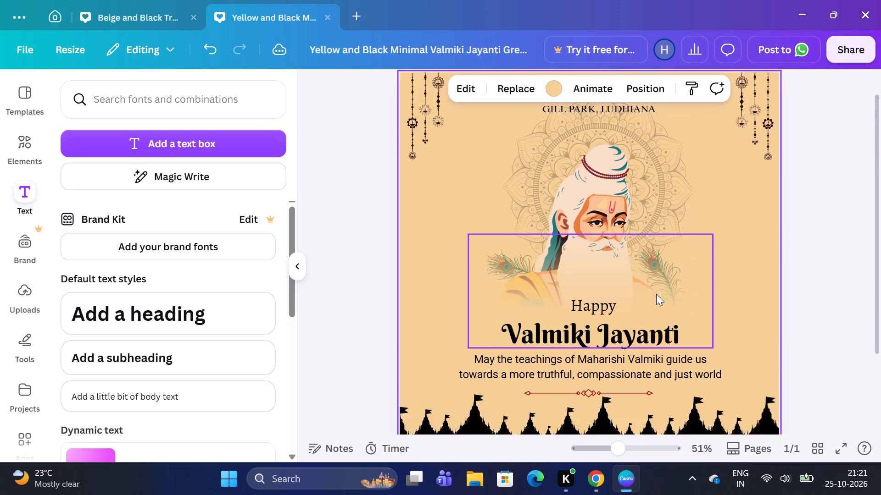
scroll(656, 294, down, 1)
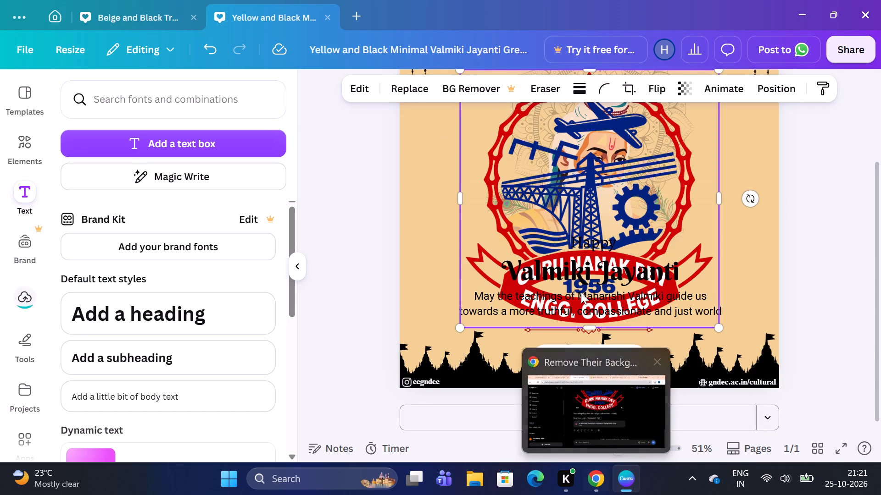
Shrink the college logo proportionally to about a tenth of the poster's width.
scroll(606, 240, up, 1)
scroll(691, 346, down, 1)
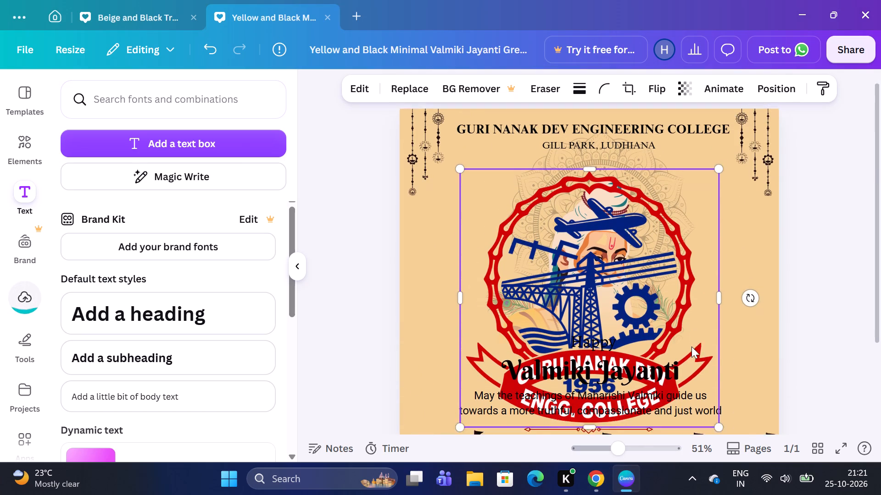
scroll(691, 346, down, 1)
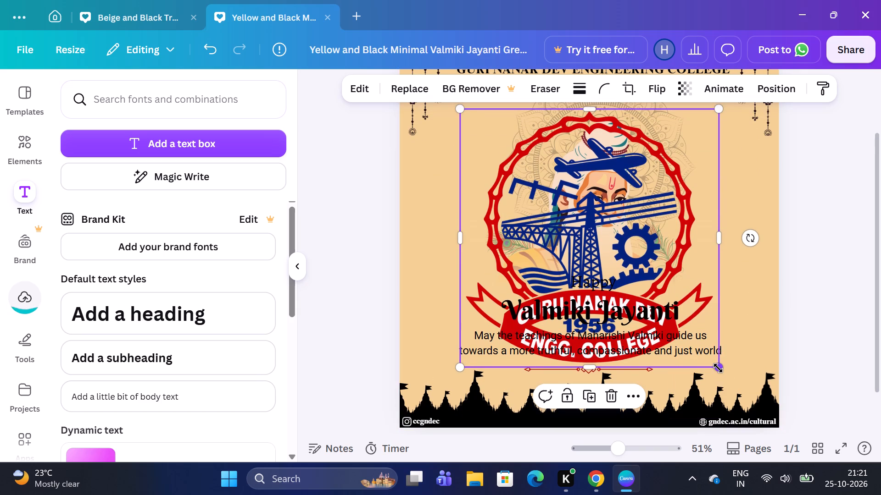
drag(718, 368, 521, 188)
scroll(521, 188, up, 1)
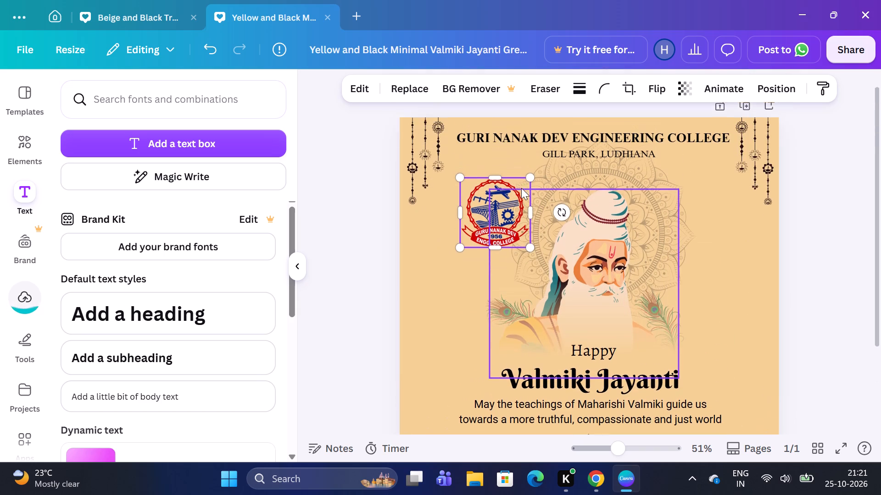
scroll(521, 188, up, 1)
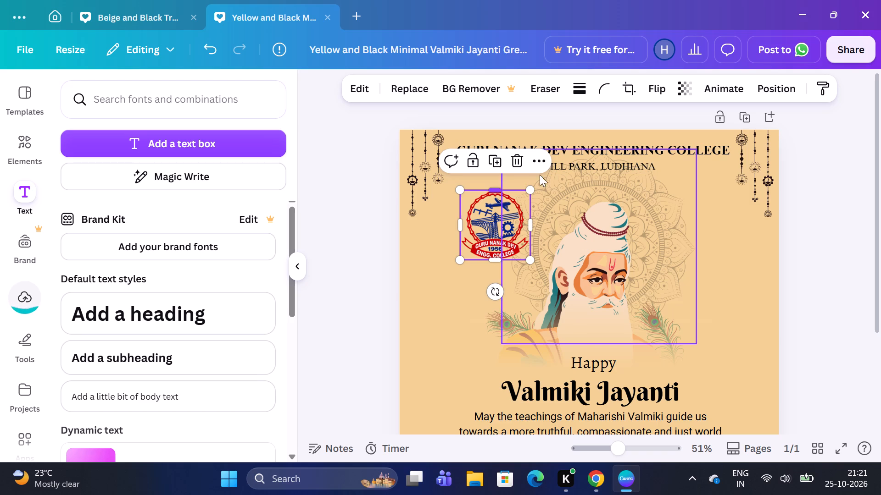
drag(530, 259, 469, 219)
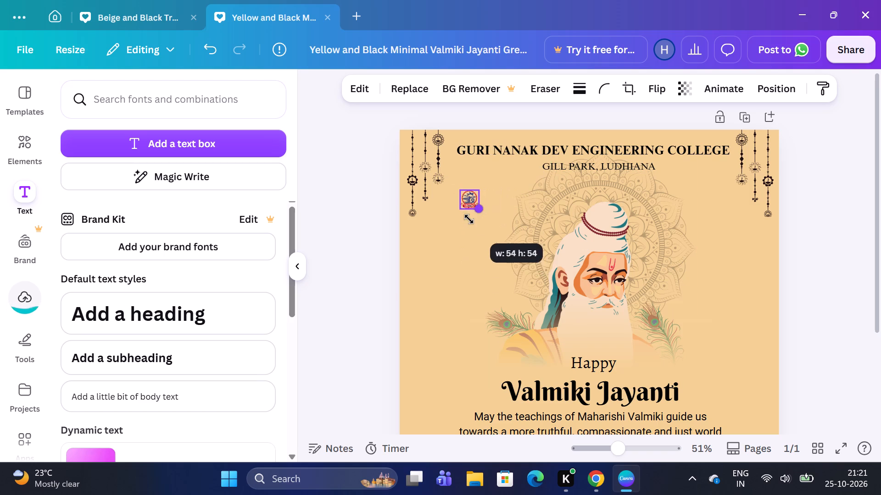
drag(469, 219, 494, 235)
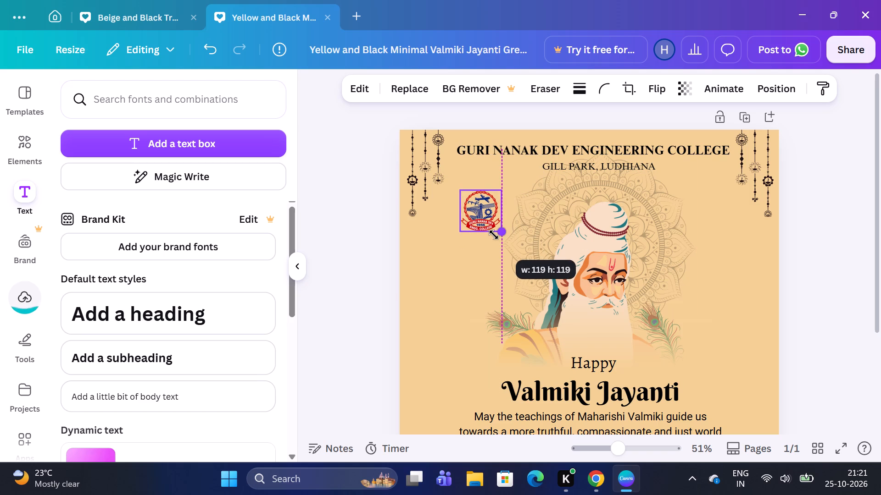
drag(494, 235, 492, 231)
Set the logo aside and move the hanging ornament from the poster's top-left corner down along its left edge.
drag(478, 212, 444, 181)
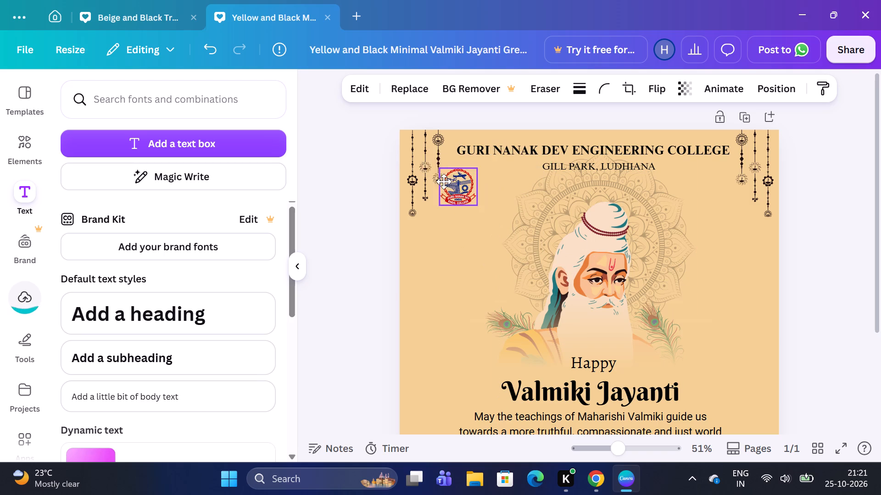
drag(444, 181, 463, 271)
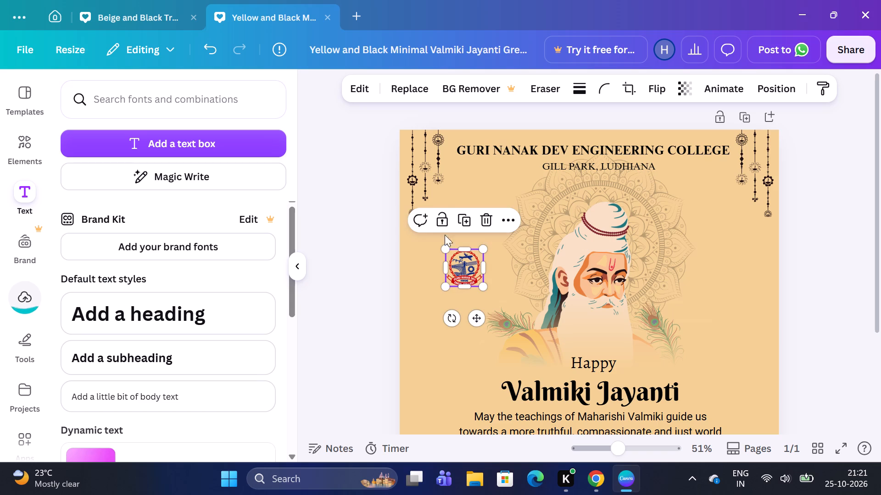
drag(432, 183, 445, 248)
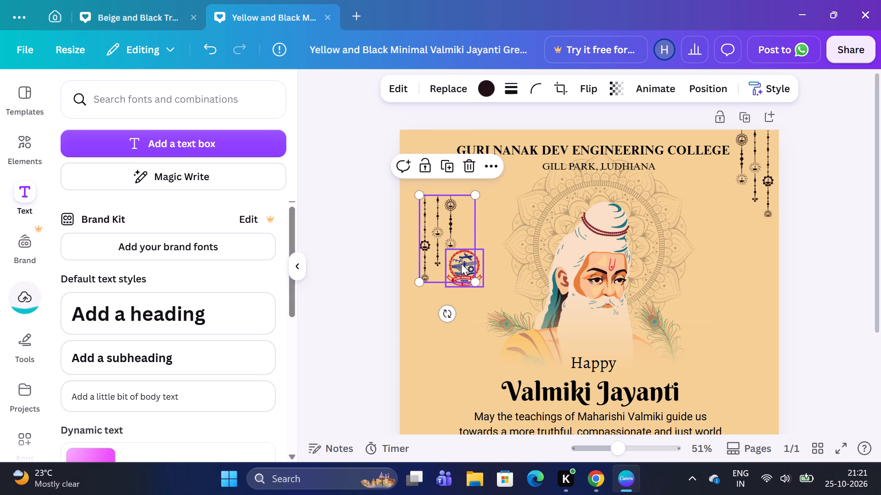
drag(461, 264, 444, 308)
Place the college logo in the poster's top-left corner, beside the college name heading, and deselect it.
drag(463, 279, 424, 176)
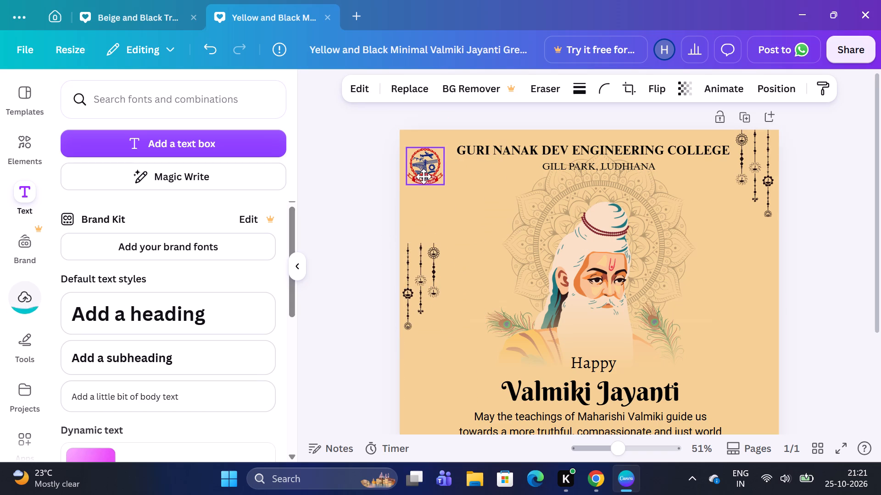
drag(424, 176, 424, 170)
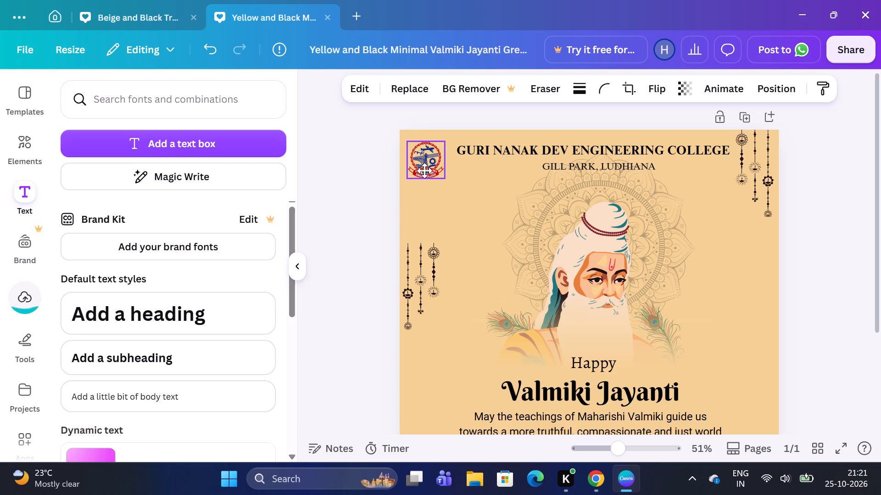
drag(424, 170, 425, 168)
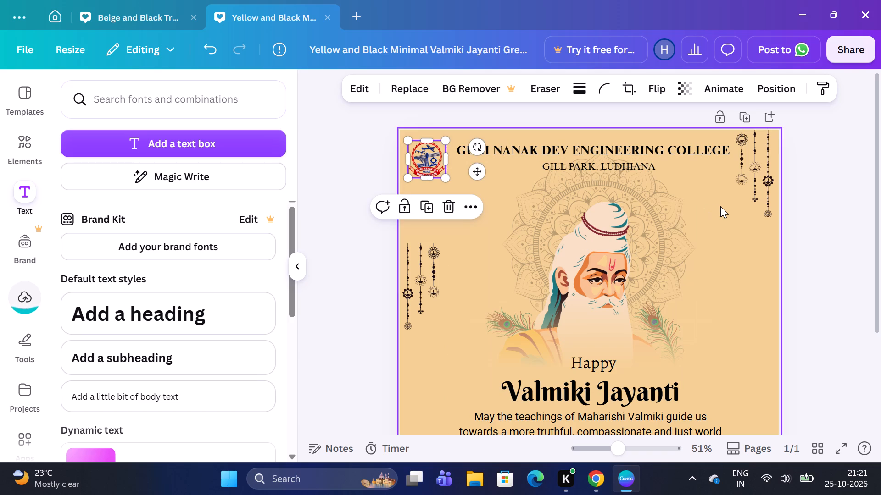
click(720, 206)
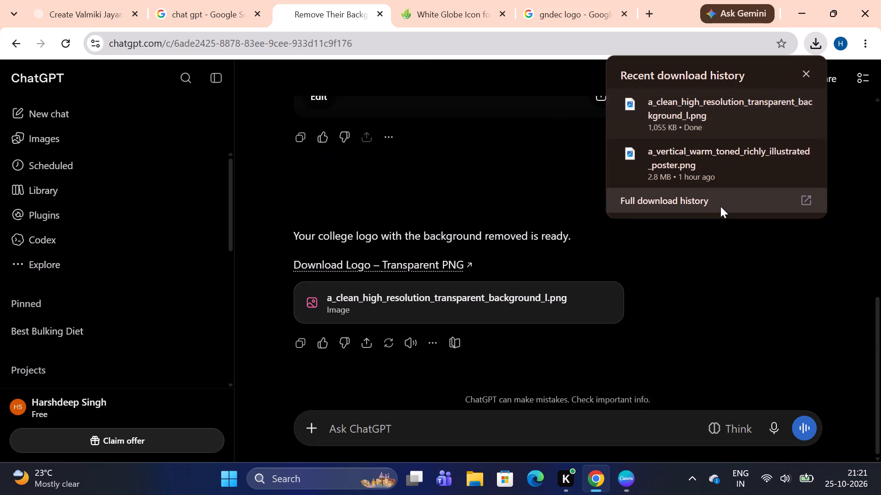
Switch to Chrome and search Google Images for "cc club logo gndec".
click(582, 5)
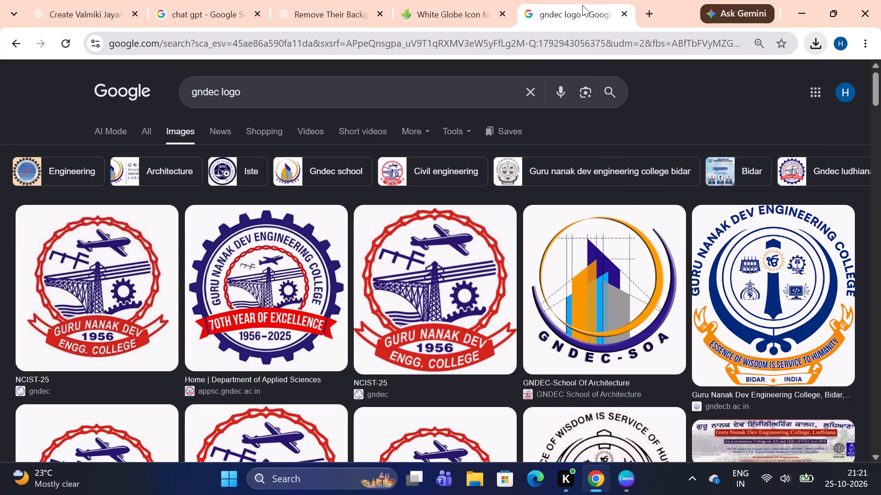
drag(381, 93, 39, 139)
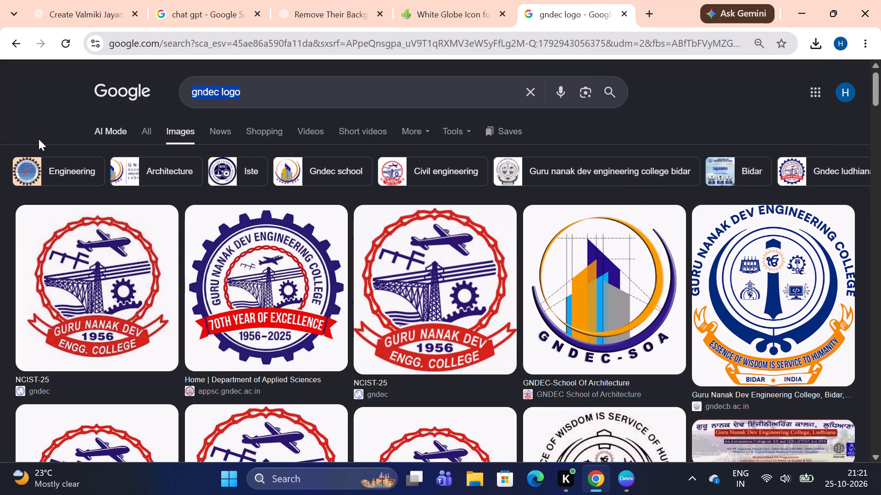
text(cc club logo)
key(space)
text(gndec)
key(Return)
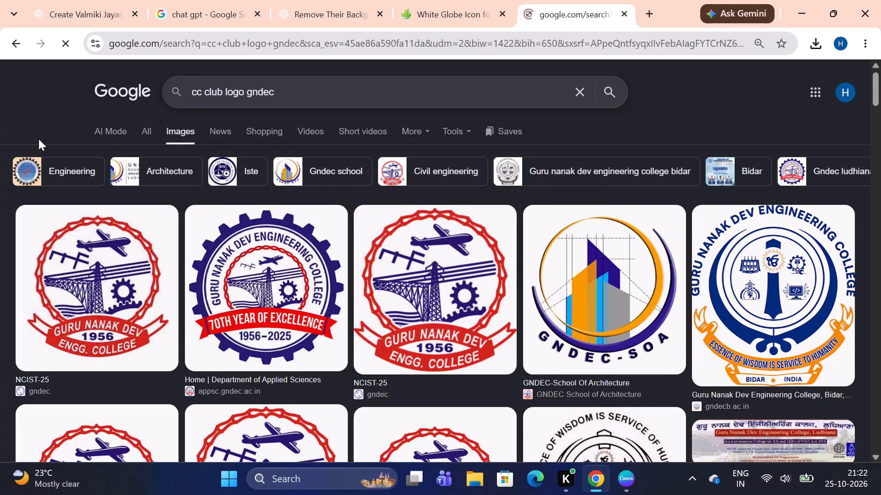